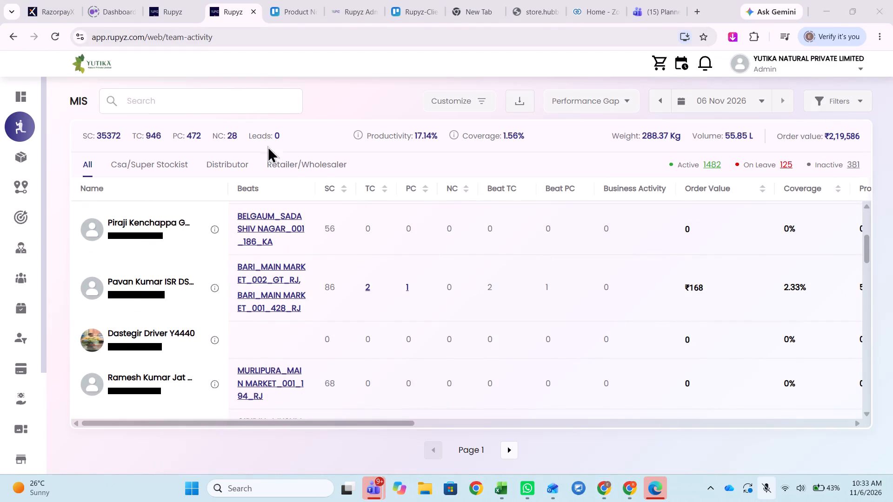
Search the MIS team activity list for "krati" with the date kept at 06 Nov 2026.
left_click(239, 106)
type("kra")
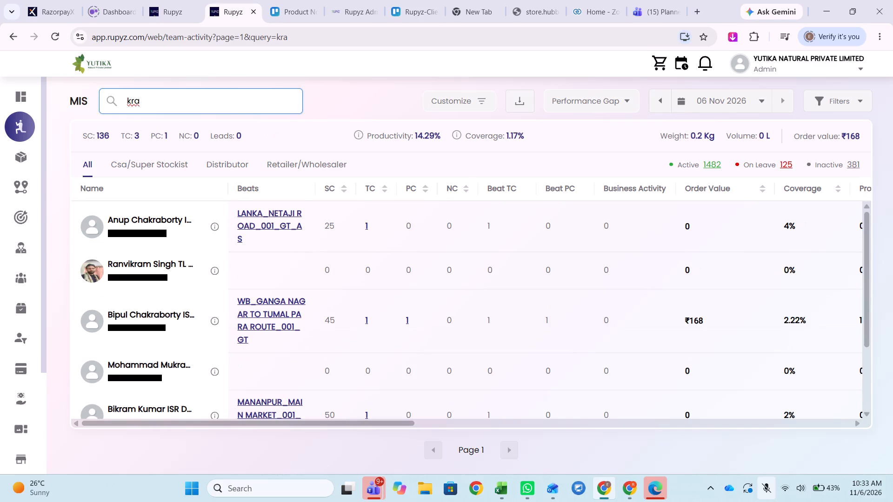
type("ti")
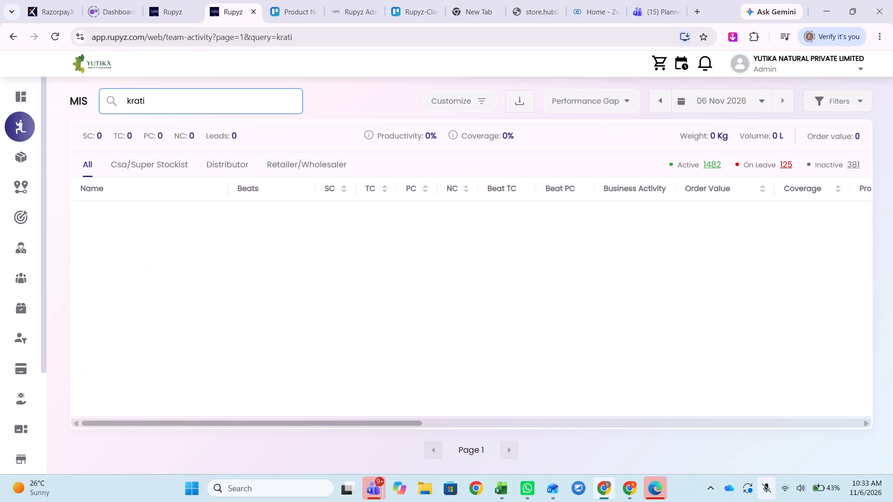
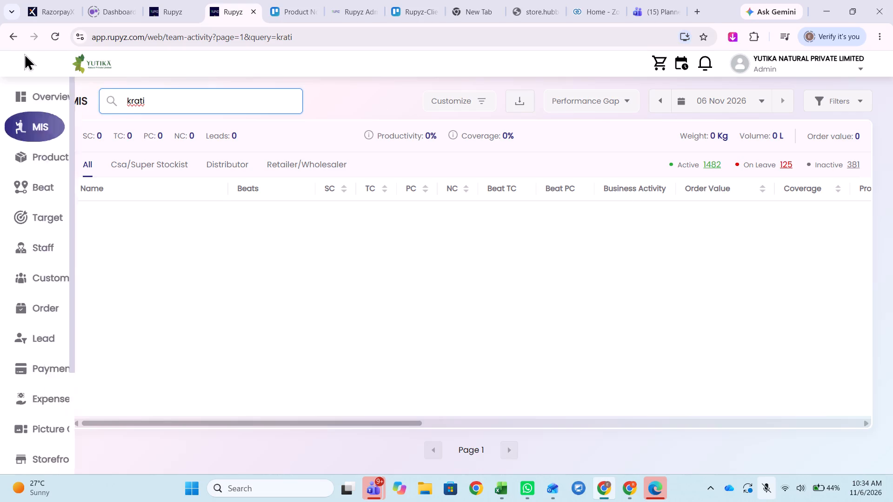
Reload the MIS team activity list with the "krati" search still applied.
left_click(62, 33)
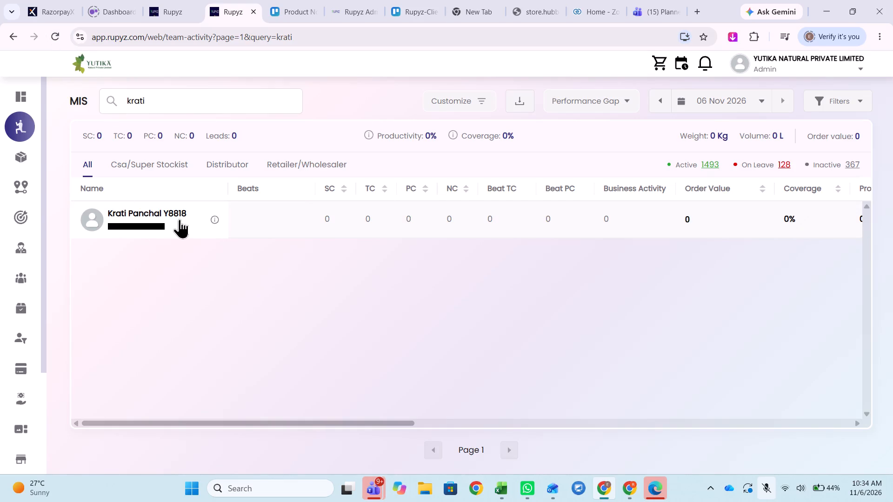
Open the Generate Report page from the Report section.
scroll(6, 232, "down", 6)
scroll(82, 298, "down", 3)
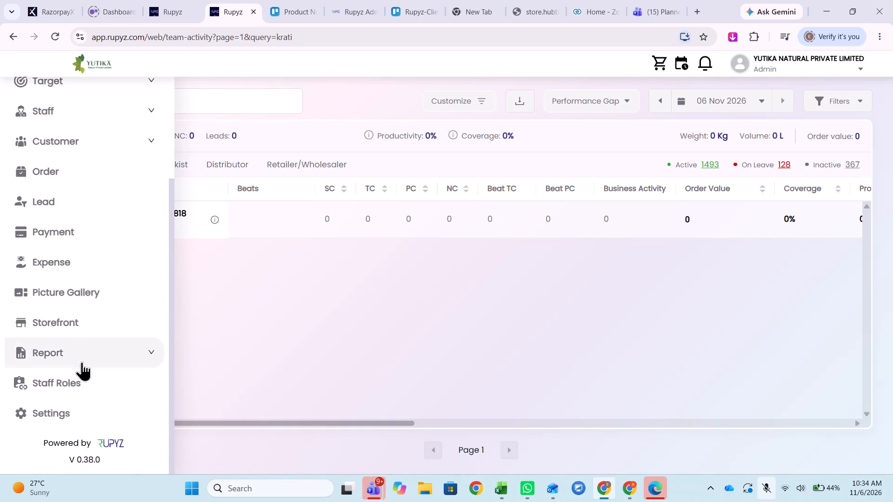
left_click(82, 362)
left_click(93, 382)
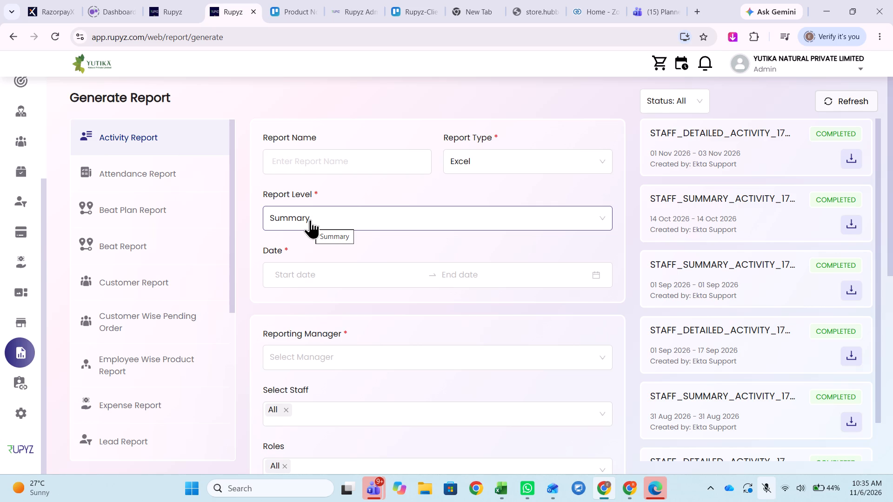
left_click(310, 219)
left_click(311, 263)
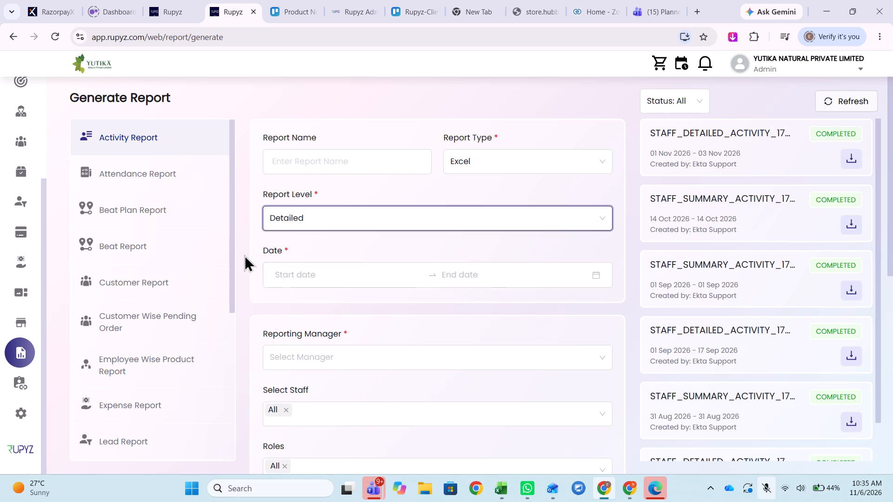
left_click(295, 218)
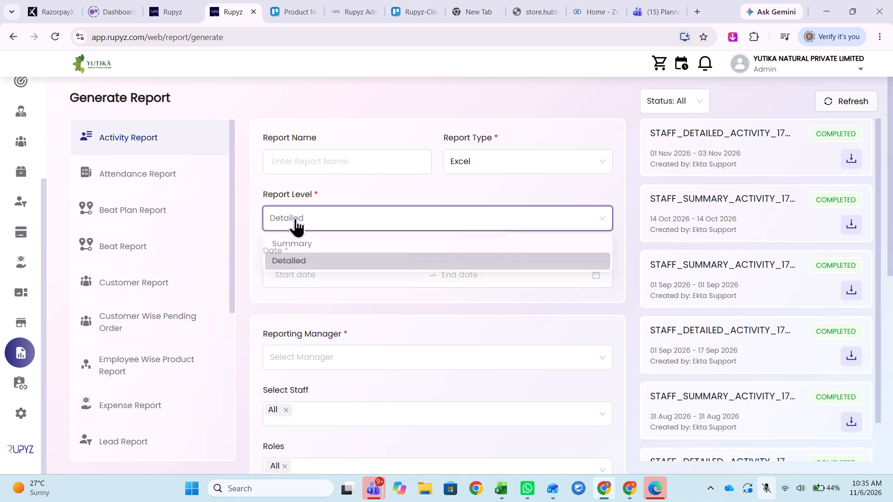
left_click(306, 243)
Set both the start and end date of the Summary-level Activity Report to 2026-11-06.
left_click(327, 269)
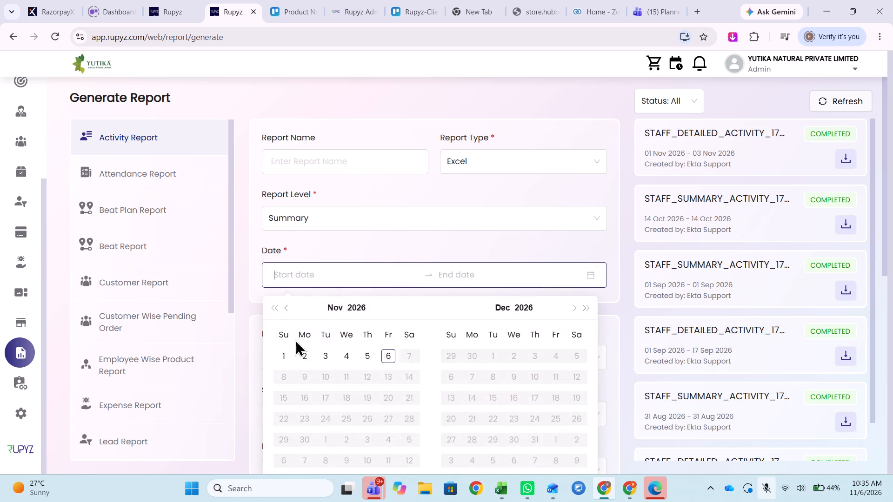
double_click(389, 355)
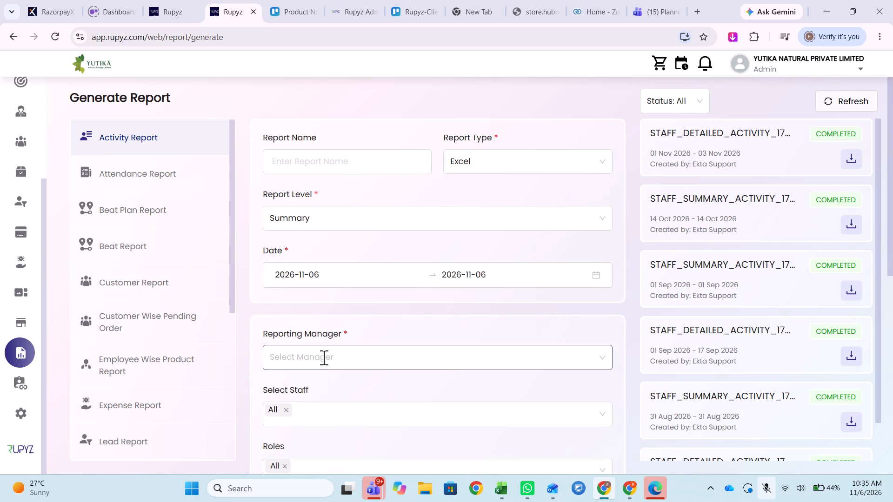
Choose the sub admin Aashika as reporting manager and restrict the selected staff to Krati, found with "krat".
left_click(324, 357)
type("ash")
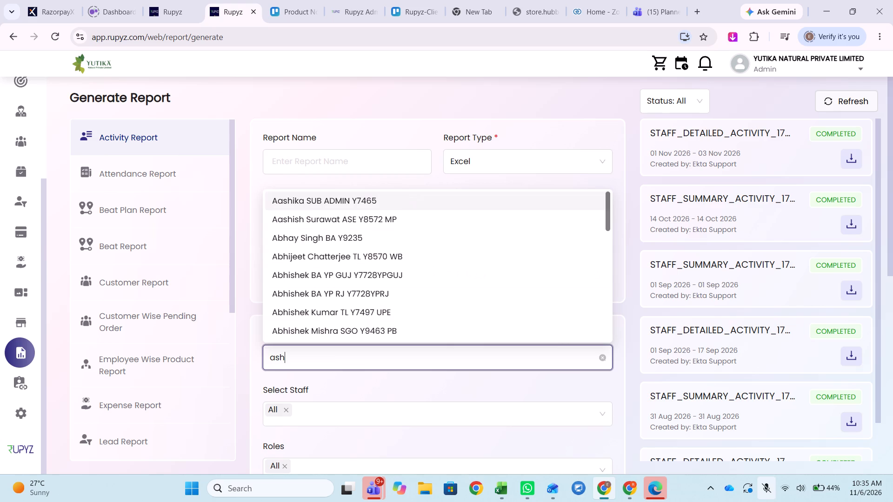
left_click(361, 192)
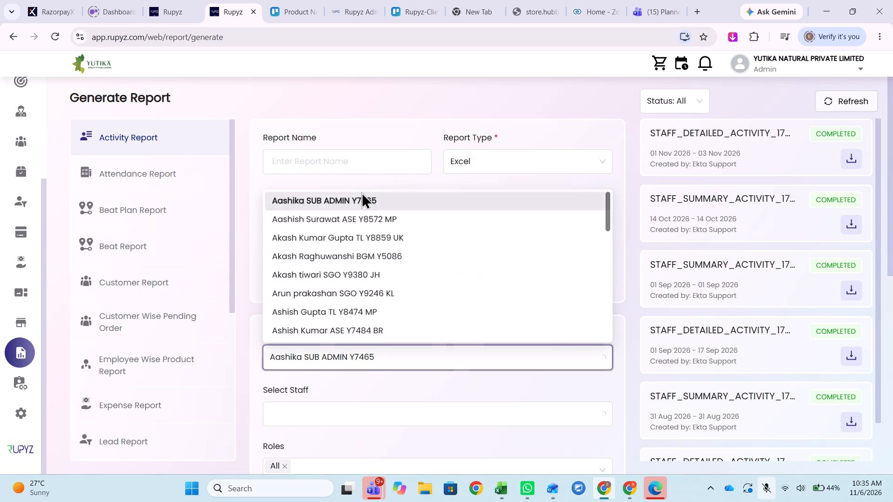
scroll(359, 383, "down", 2)
left_click(370, 298)
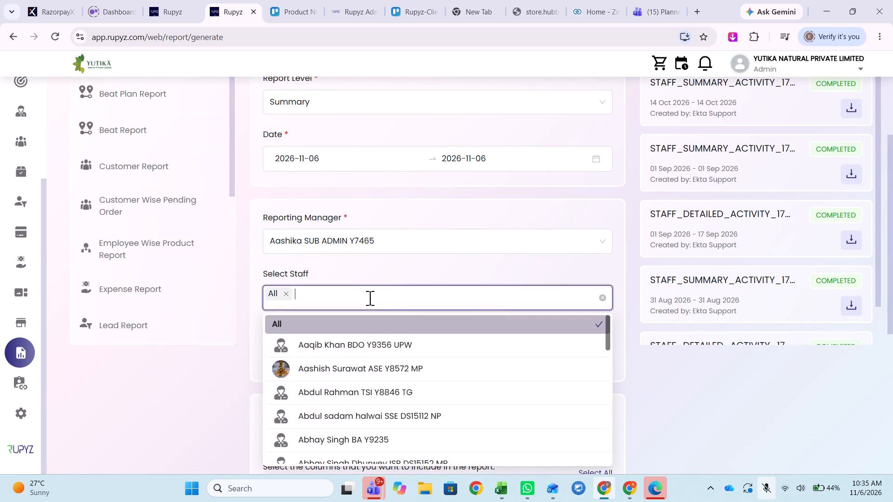
type("krat")
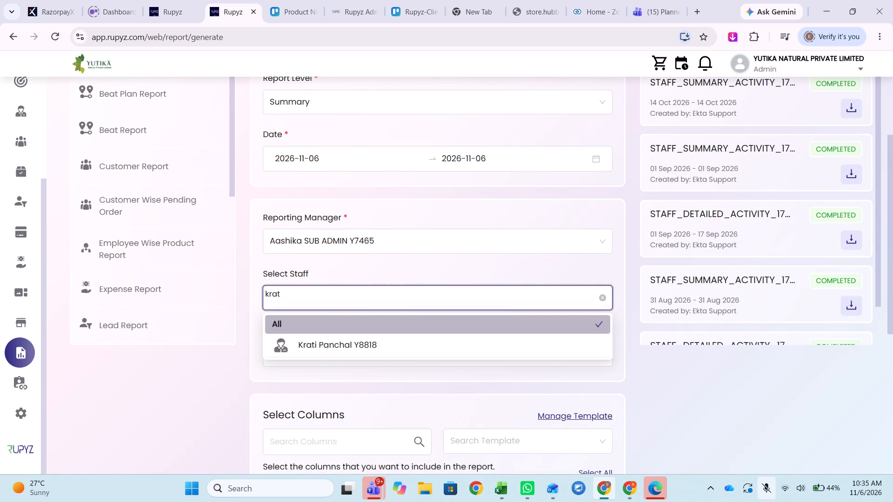
left_click(407, 348)
Create the staff summary activity report with the default columns and refresh the list of generated reports.
scroll(713, 422, "down", 6)
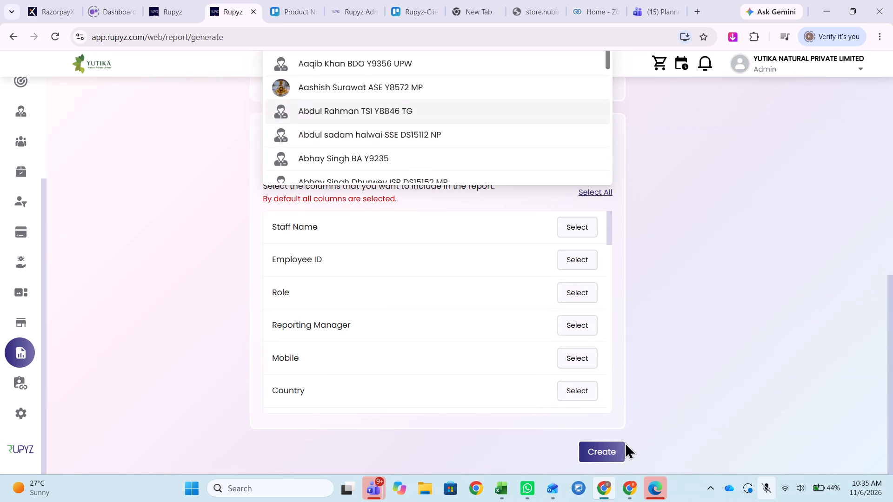
left_click(621, 446)
scroll(794, 330, "up", 11)
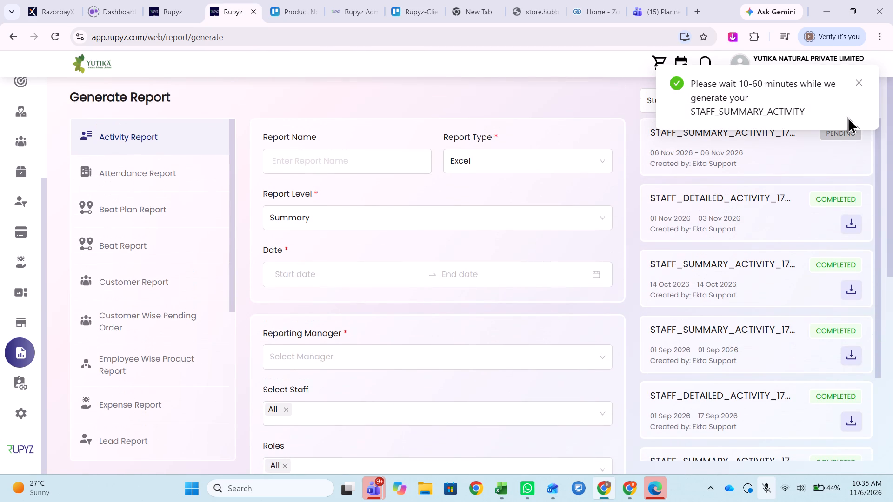
left_click(857, 84)
left_click(870, 101)
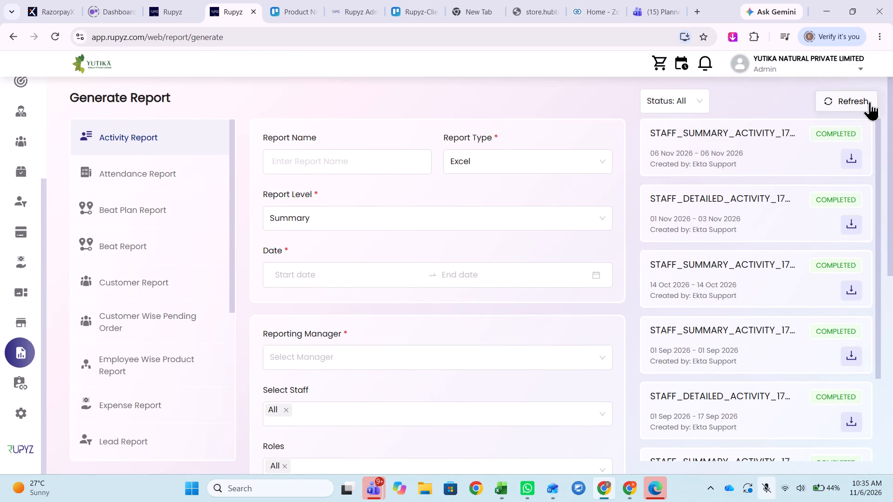
Download the staff summary activity report for 06 Nov 2026, open it in Excel and enable editing.
left_click(851, 158)
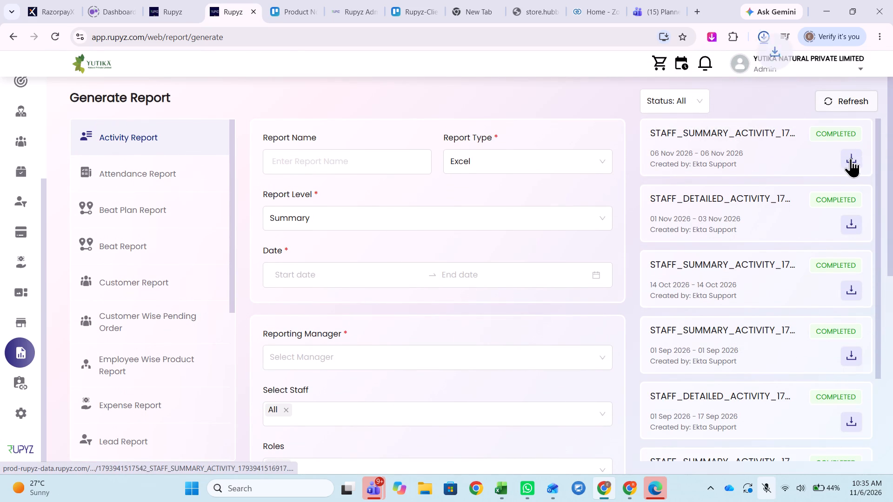
left_click(759, 63)
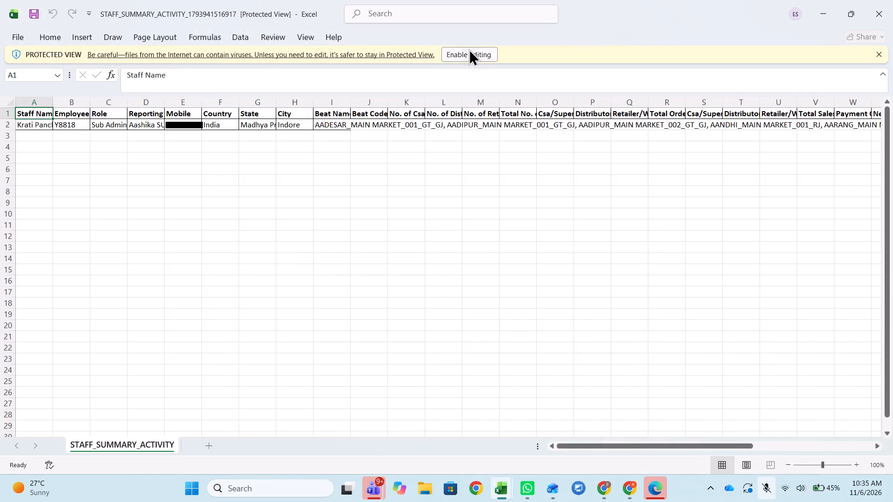
left_click(469, 53)
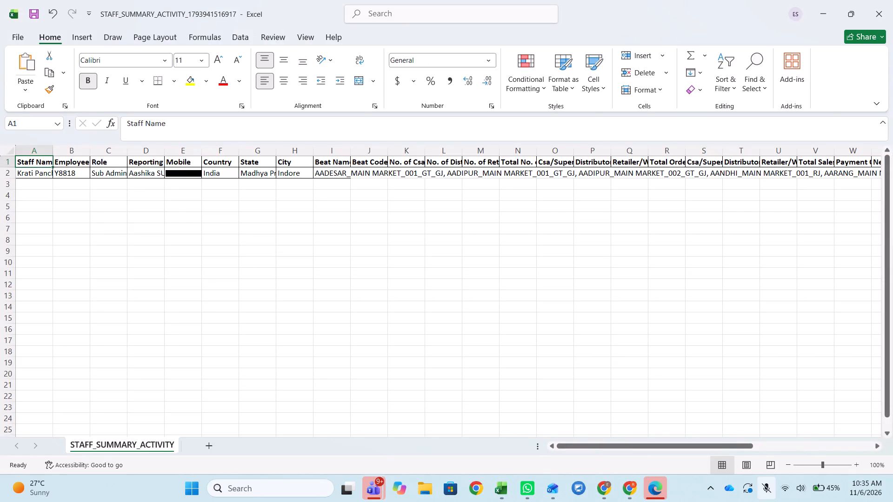
Widen the Beat Name and Staff Name columns, making Staff Name just wide enough for its entry.
left_click_drag(352, 147, 406, 148)
left_click_drag(406, 148, 437, 149)
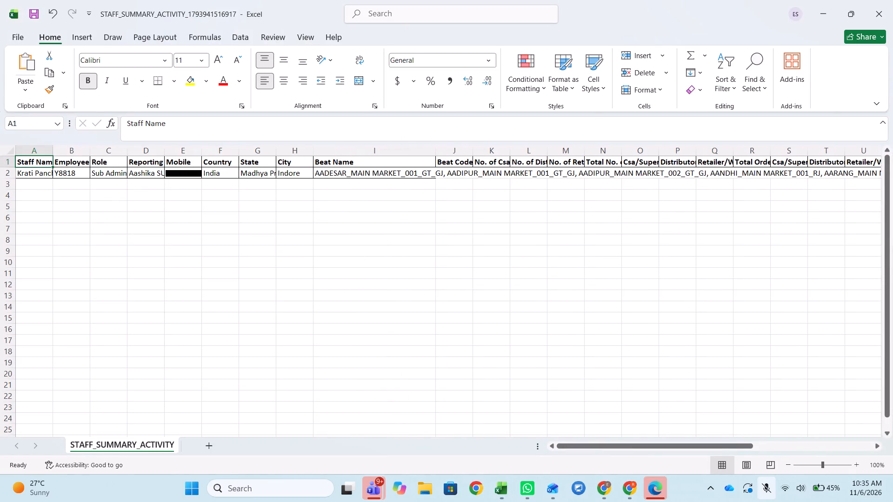
left_click_drag(436, 146, 487, 152)
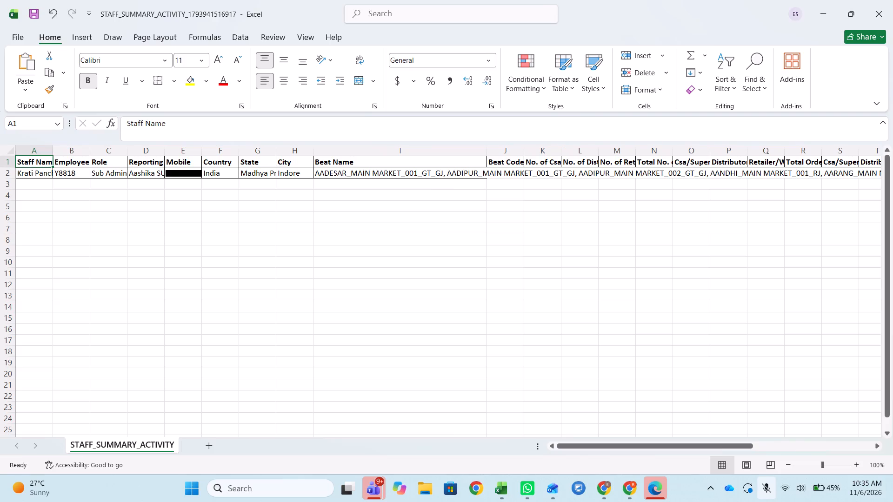
left_click_drag(53, 147, 132, 144)
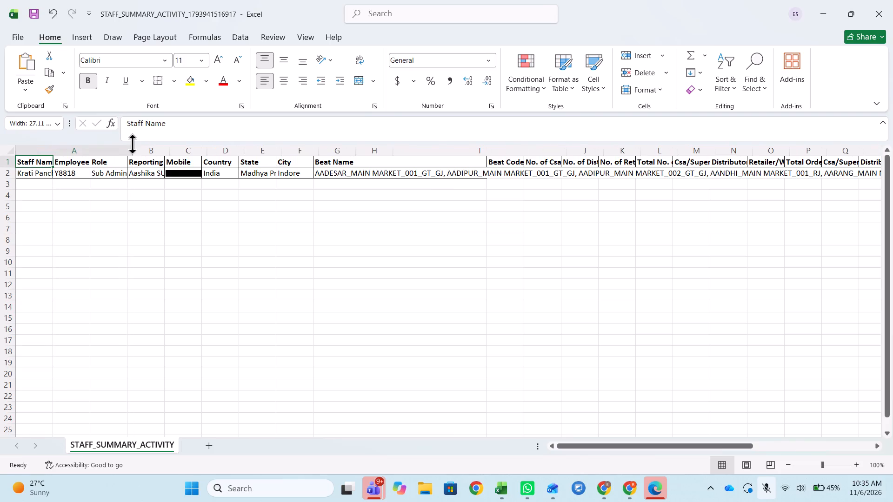
left_click_drag(134, 144, 130, 144)
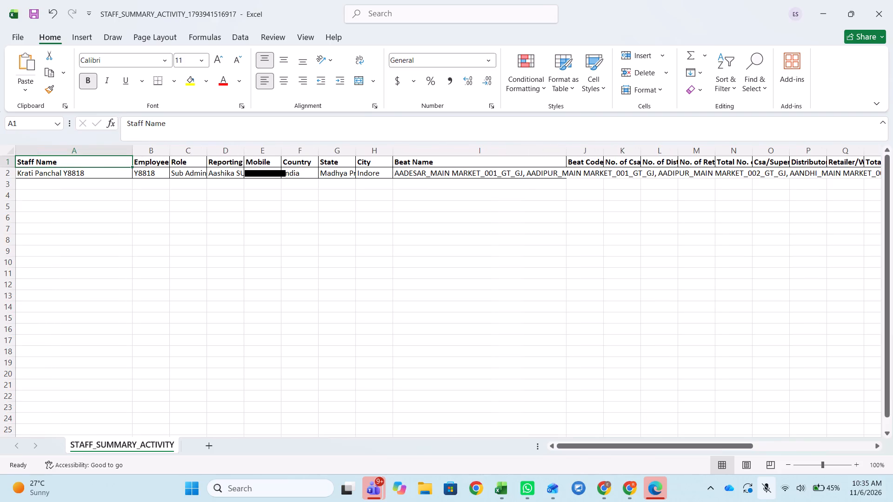
left_click_drag(133, 153, 102, 154)
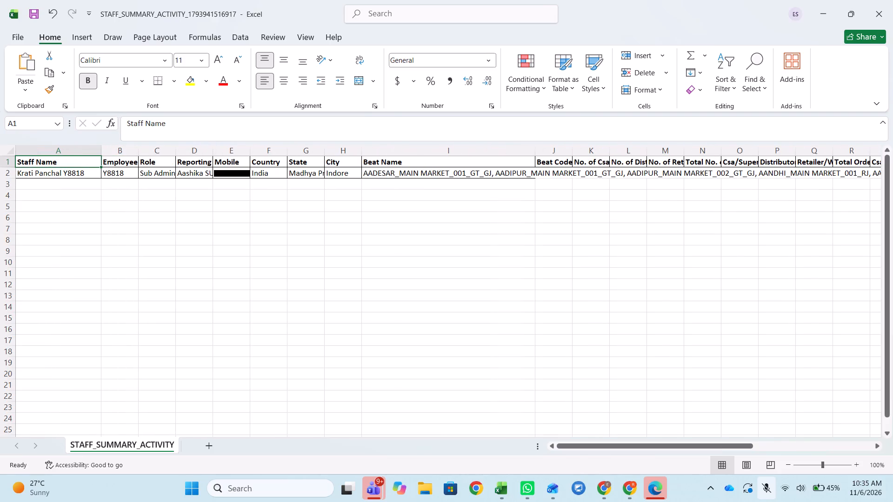
Examine the staff member's record in row 2 from the Beat Name column across to End Day Time.
left_click(230, 170)
left_click(437, 174)
key("Right")
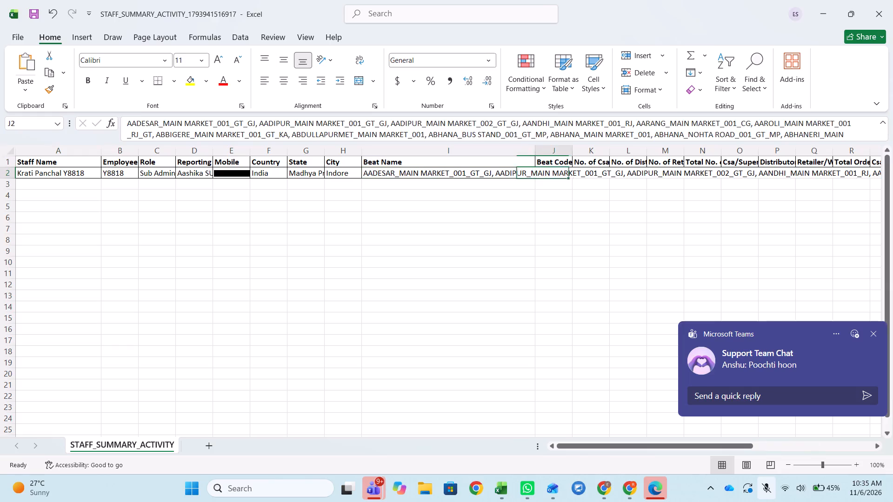
key("Right")
key("Right")
key("Right")
key("Right")
key("Right")
key("Right")
key("Right")
key("Right")
key("Right")
key("Right")
key("Right")
key("Right")
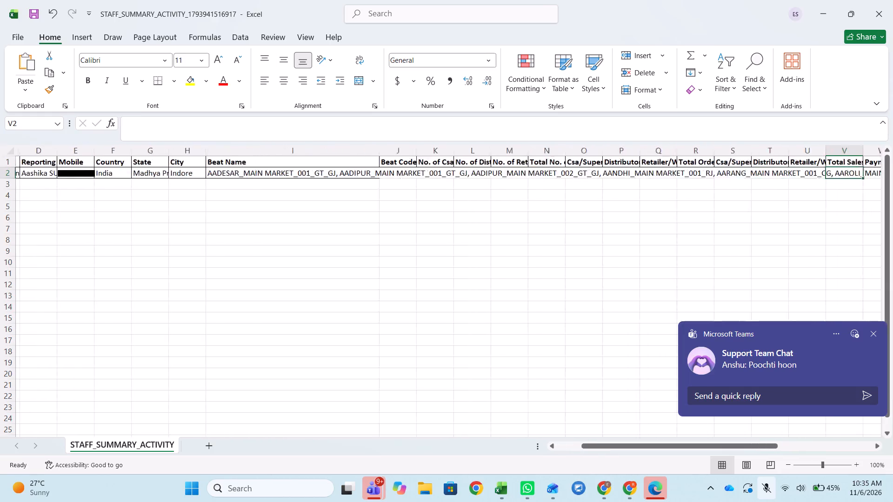
key("Right")
key("Right")
key("Right")
key("Right")
key("Right")
key("Right")
key("Right")
key("Right")
key("Right")
key("Right")
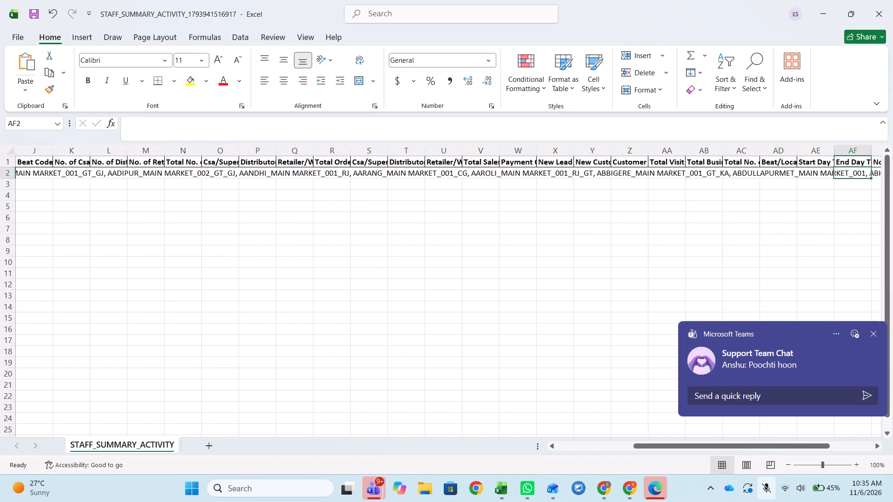
AutoFit the column widths to the header texts in row 1.
left_click(6, 160)
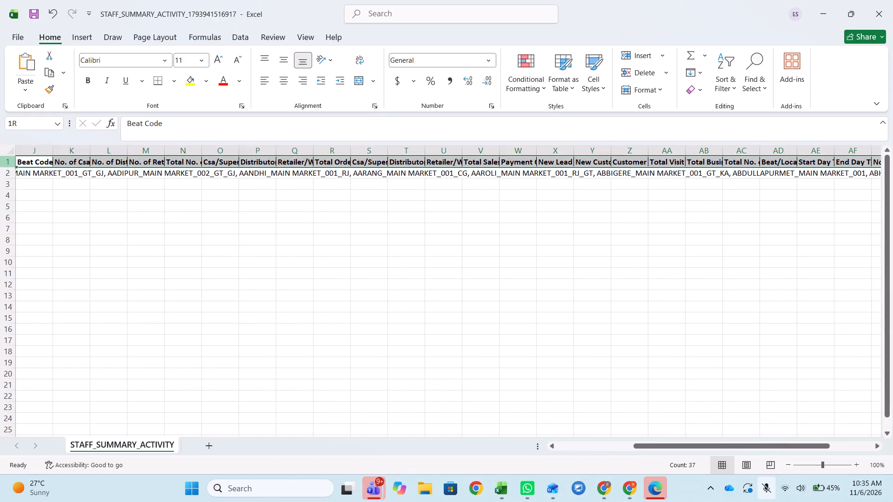
left_click(644, 91)
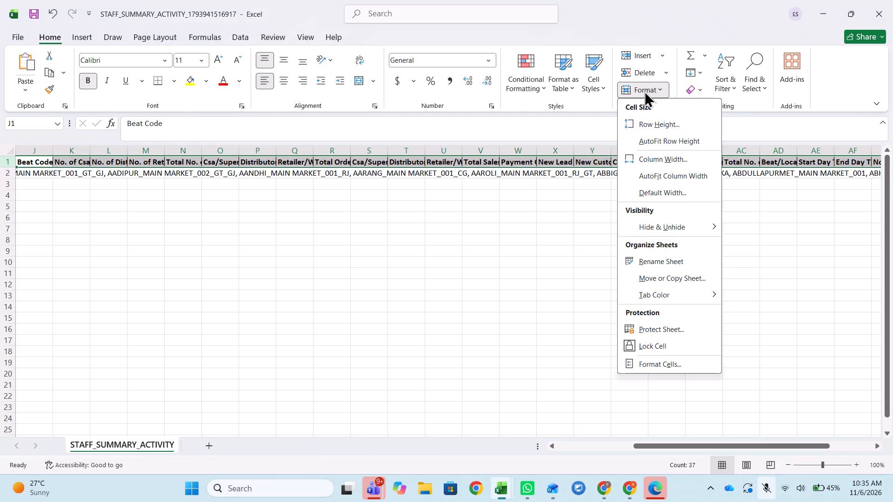
left_click(671, 180)
left_click(756, 194)
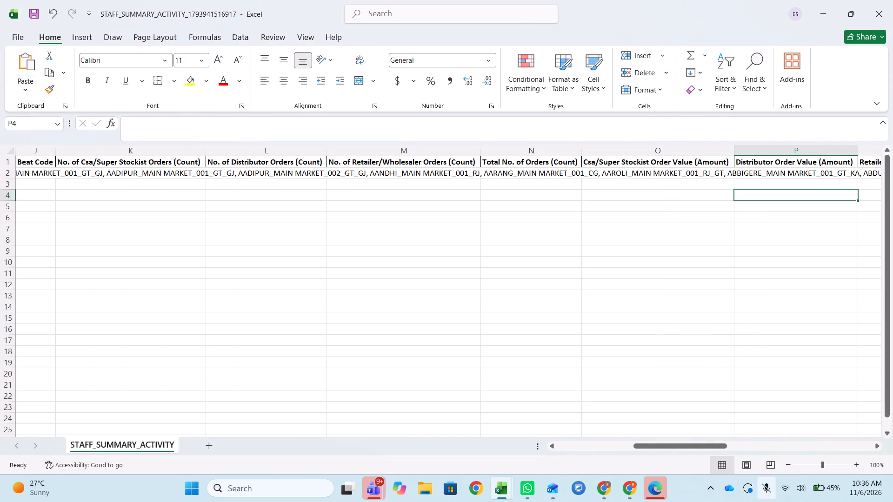
Read through the header row from the order value columns to the last column and back to Total Visit.
left_click(695, 160)
key("Right")
key("Right")
key("Right")
key("Right")
key("Right")
key("Right")
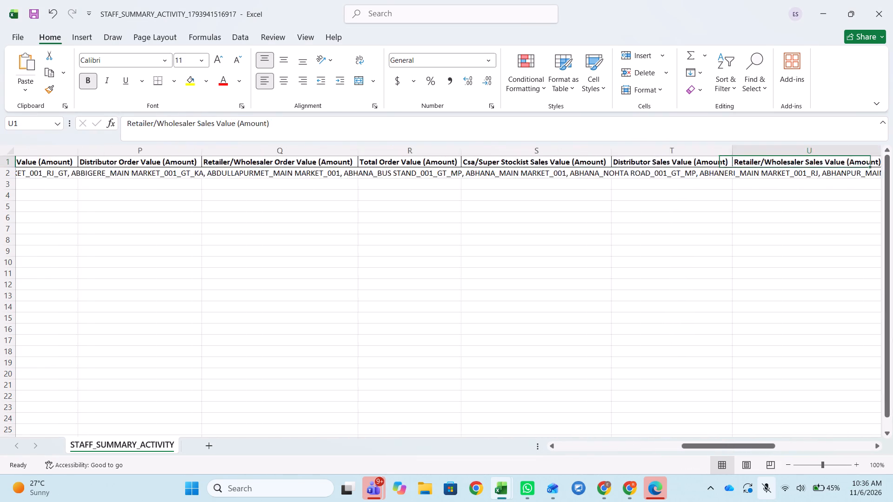
key("Right")
key("Right")
key("Right")
key("Right")
key("Right")
key("Right")
key("Right")
key("Right")
key("Right")
key("Right")
key("Right")
key("Right")
key("Right")
key("Right")
key("Right")
key("Right")
key("Right")
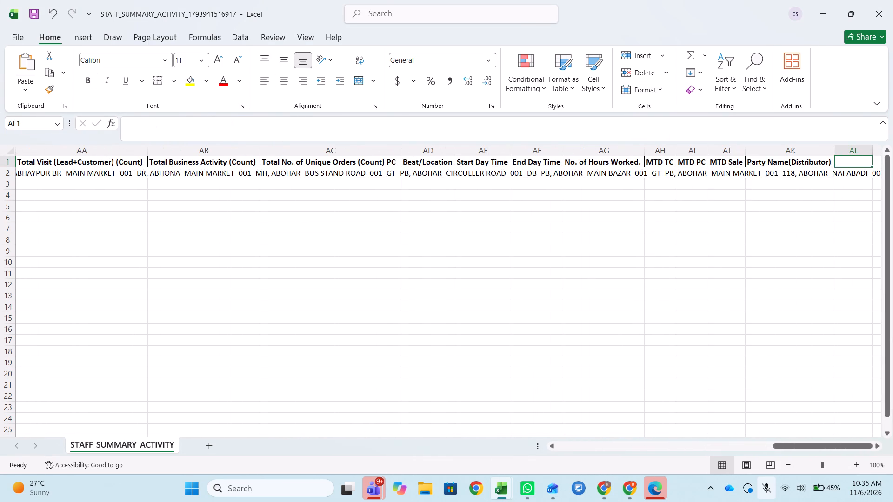
key("Right")
key("Right")
key("Right")
key("Right")
key("Right")
key("Right")
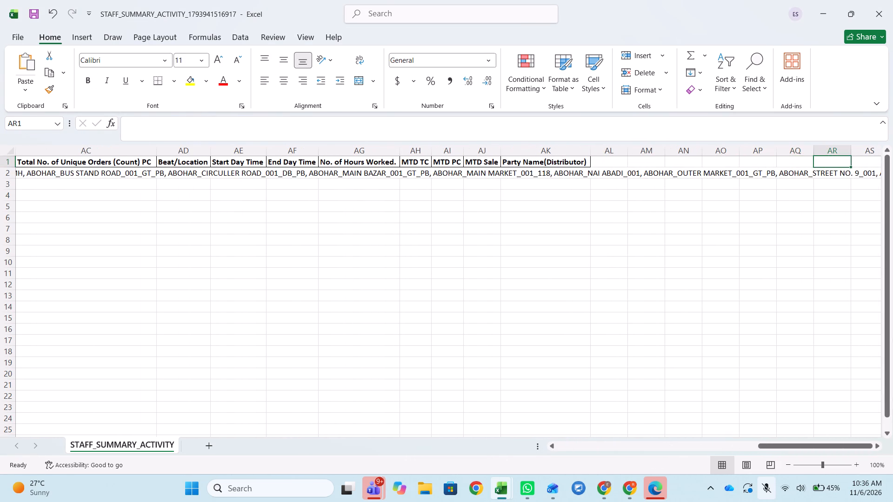
key("Left")
key("Left")
key("Left")
key("Left")
key("Left")
key("Left")
key("Left")
key("Left")
key("Left")
key("Left")
key("Left")
key("Left")
key("Left")
key("Left")
key("Left")
key("Left")
key("Left")
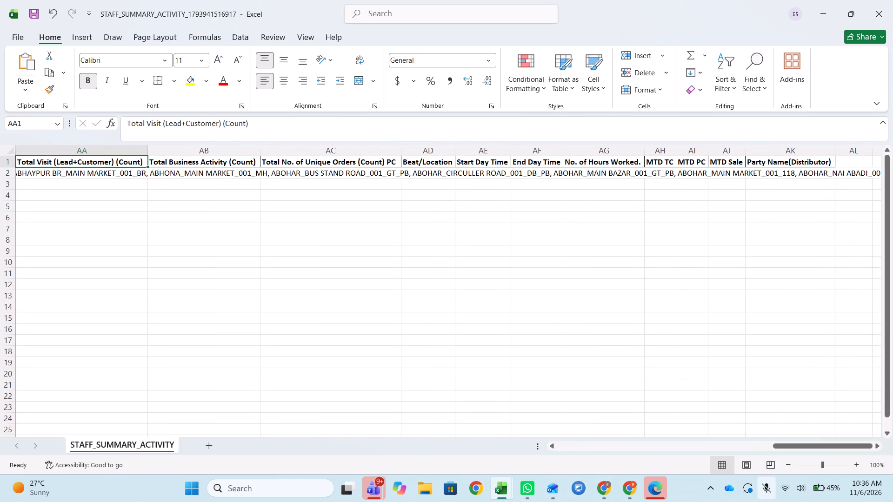
Check the Start Day Time and End Day Time columns for the staff member's entries.
left_click(482, 146)
left_click(525, 237)
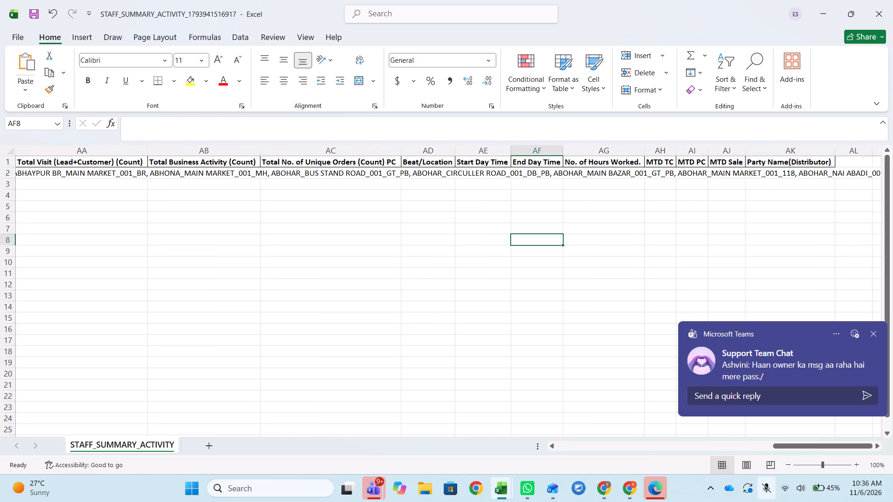
left_click(468, 171)
left_click(478, 160)
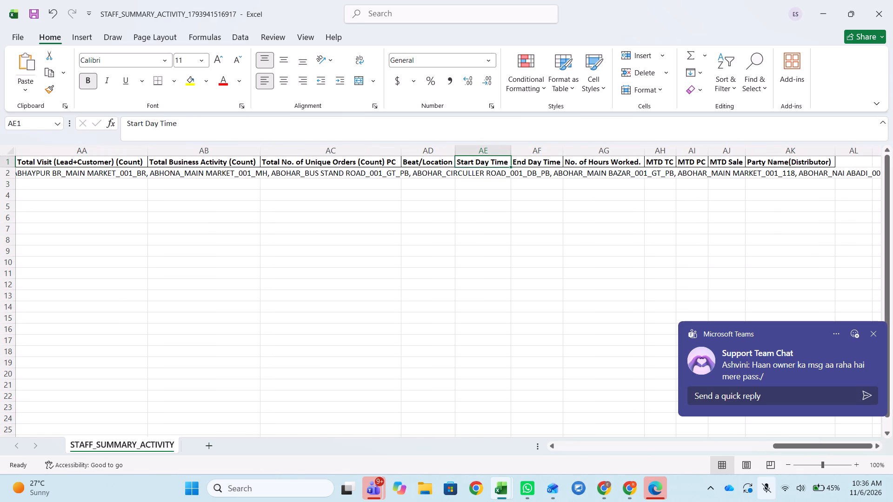
left_click(537, 159)
left_click(543, 147)
left_click(543, 173)
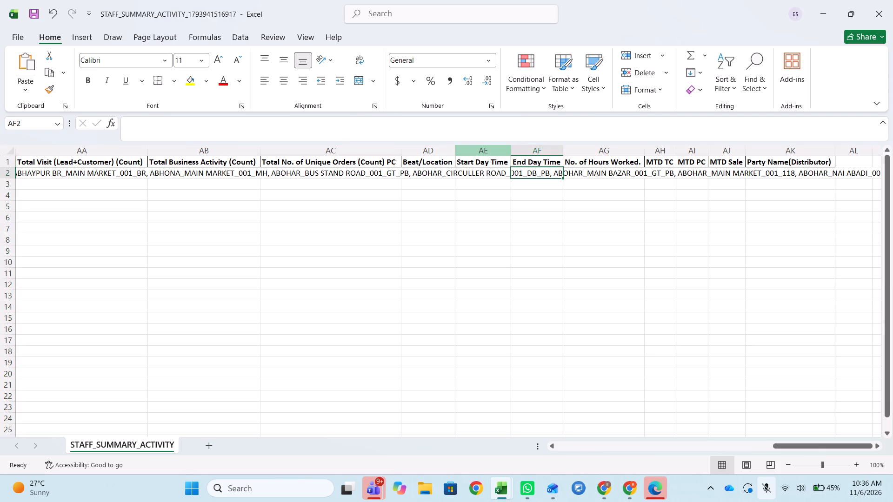
Recheck the Start Day Time column for the staff member's entry.
left_click(473, 149)
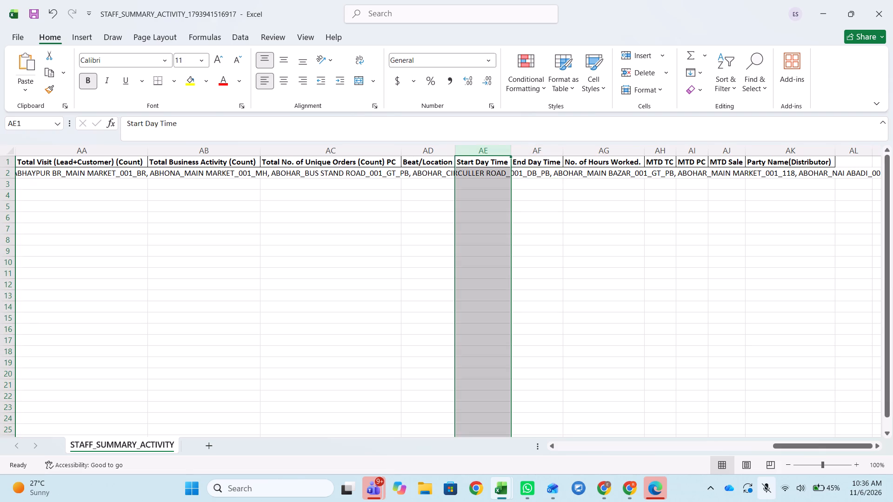
left_click_drag(805, 444, 800, 445)
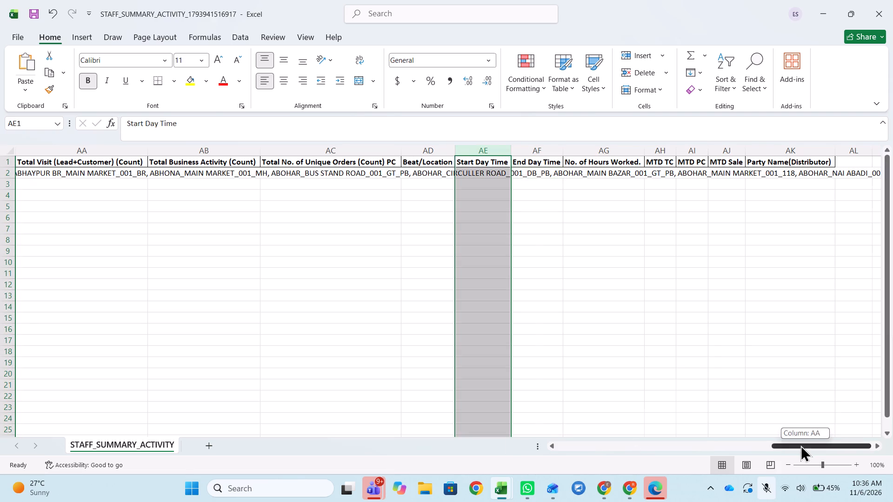
left_click_drag(800, 445, 824, 446)
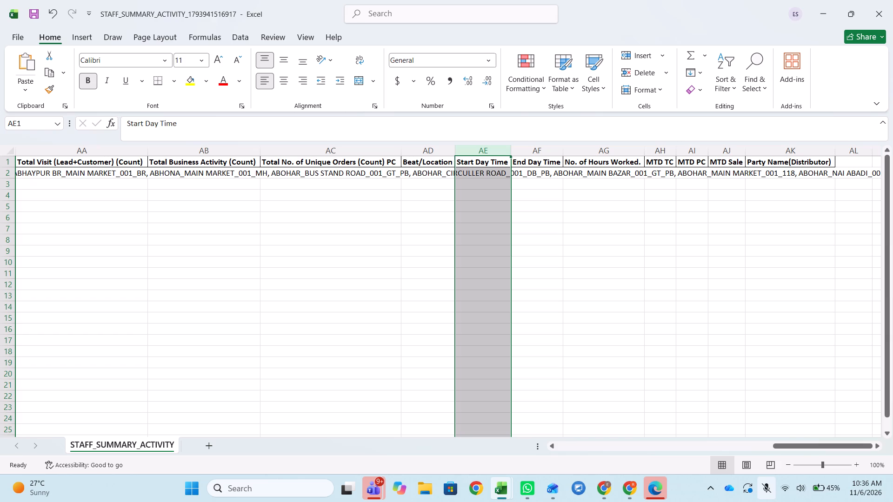
Save the staff summary activity workbook.
left_click(338, 305)
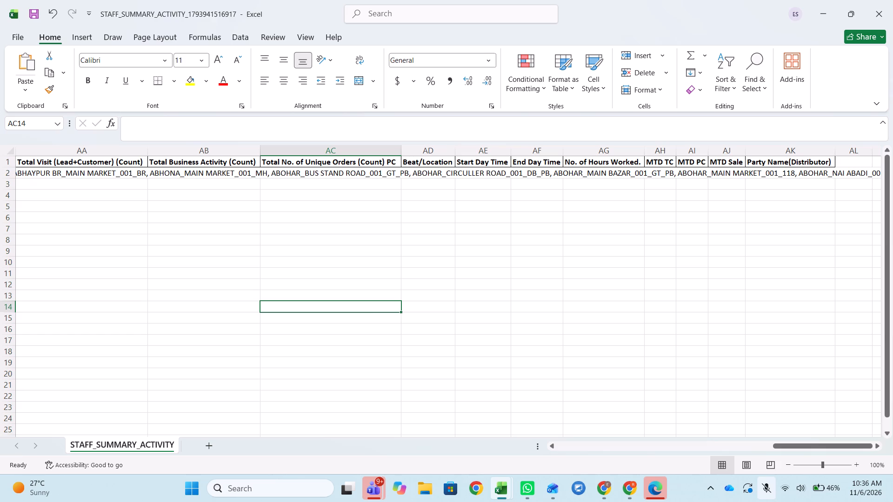
left_click(33, 18)
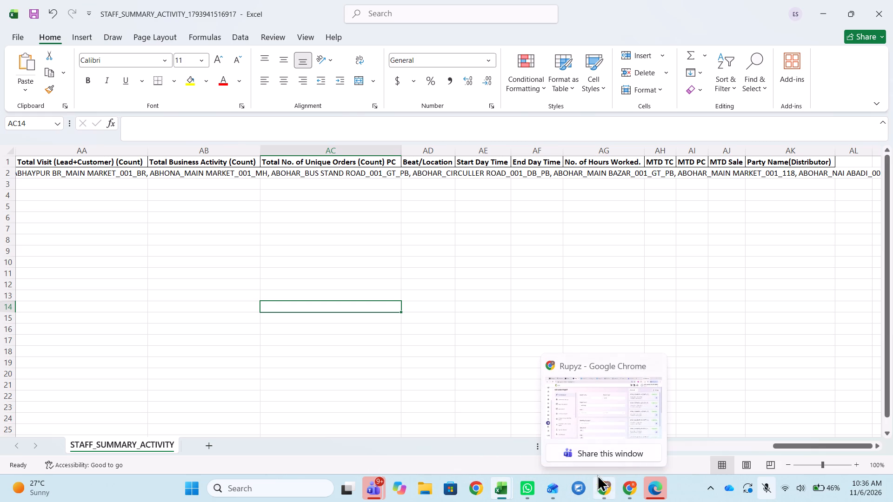
Switch to Chrome and look through the Prod Verification for CST list on the Rupyz-Client Trello board for the start/end day issue.
left_click(602, 413)
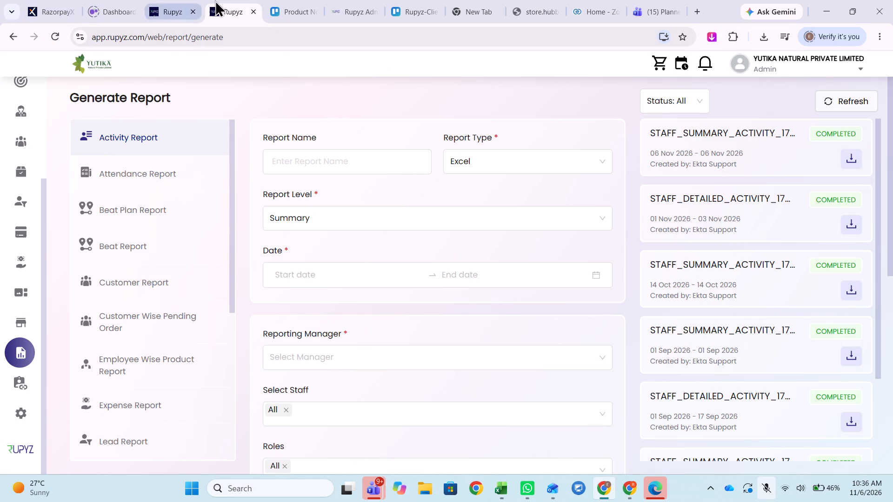
left_click(280, 4)
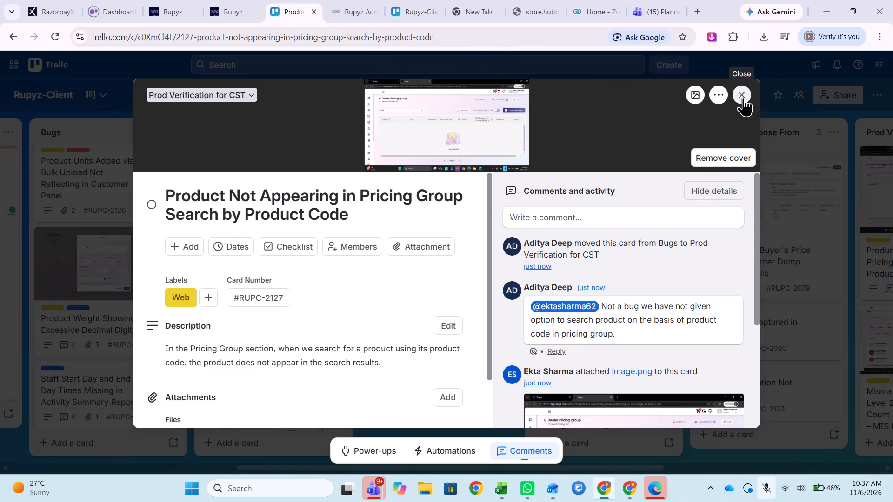
left_click(472, 4)
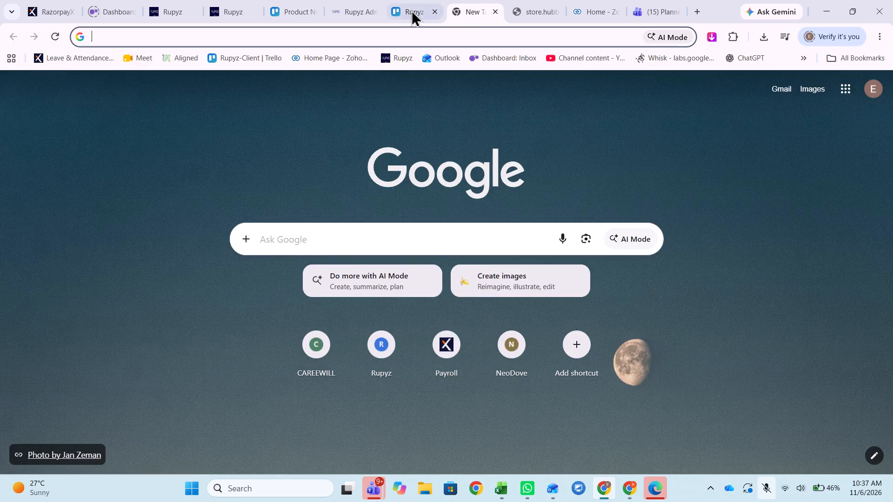
left_click(409, 10)
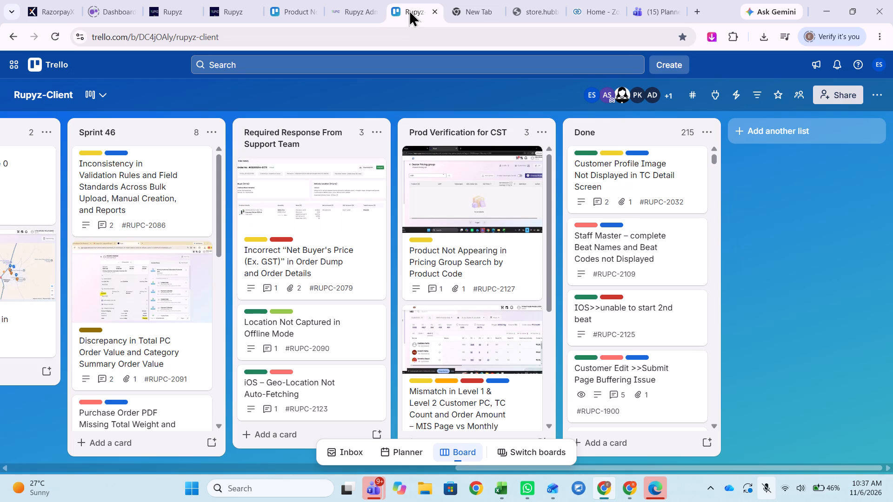
scroll(508, 275, "down", 3)
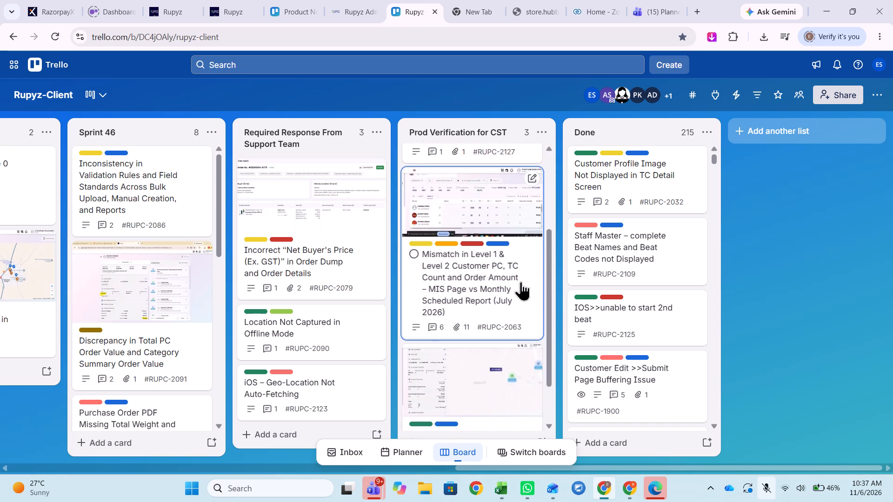
scroll(521, 281, "down", 7)
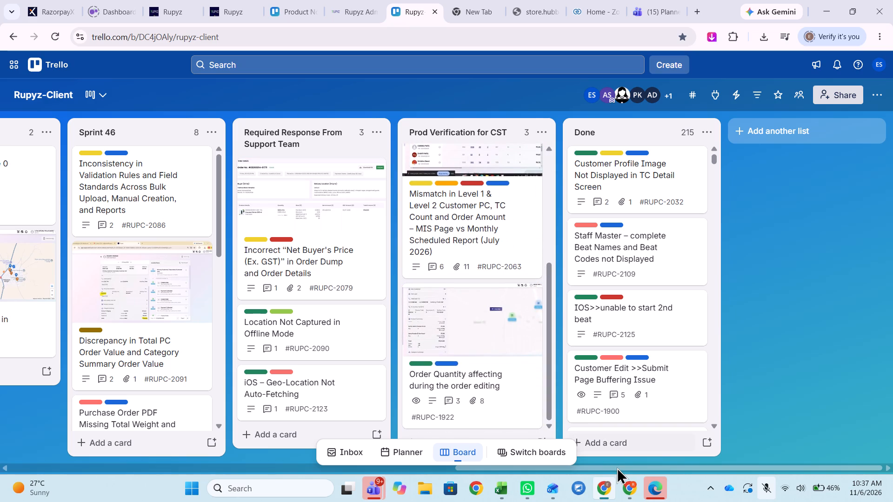
scroll(328, 305, "down", 5)
scroll(328, 304, "up", 4)
scroll(332, 307, "down", 2)
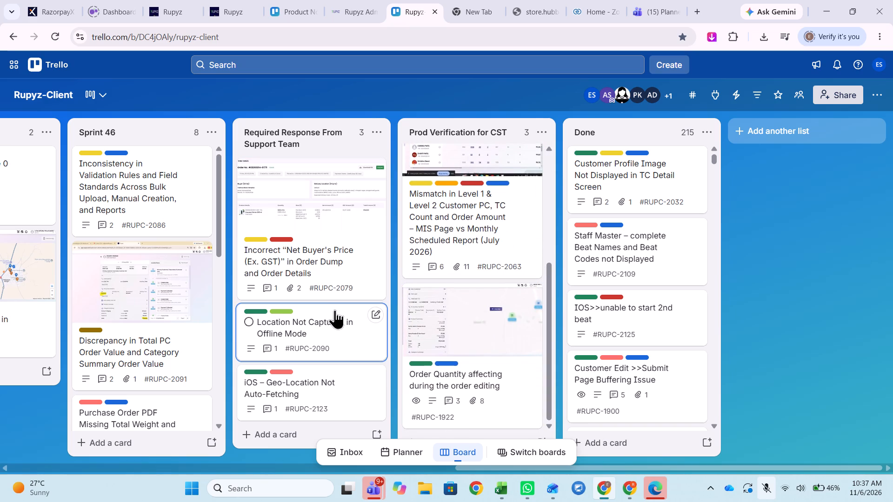
scroll(335, 310, "down", 1)
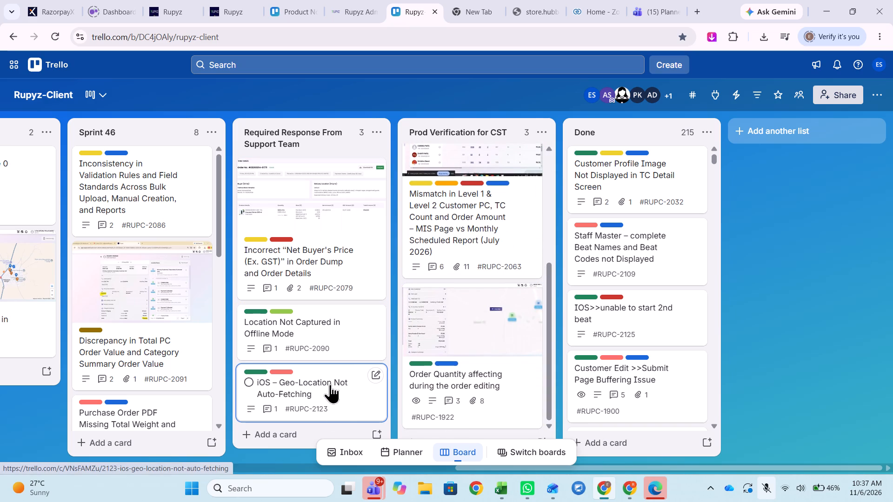
Look through the On Jira list on the Rupyz-Client board for the card about missing start and end day times.
left_click_drag(611, 468, 519, 472)
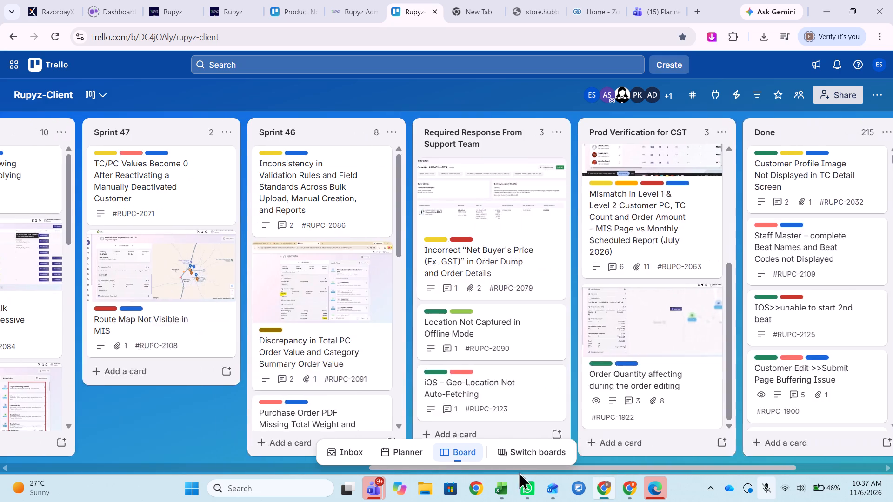
left_click_drag(519, 472, 328, 464)
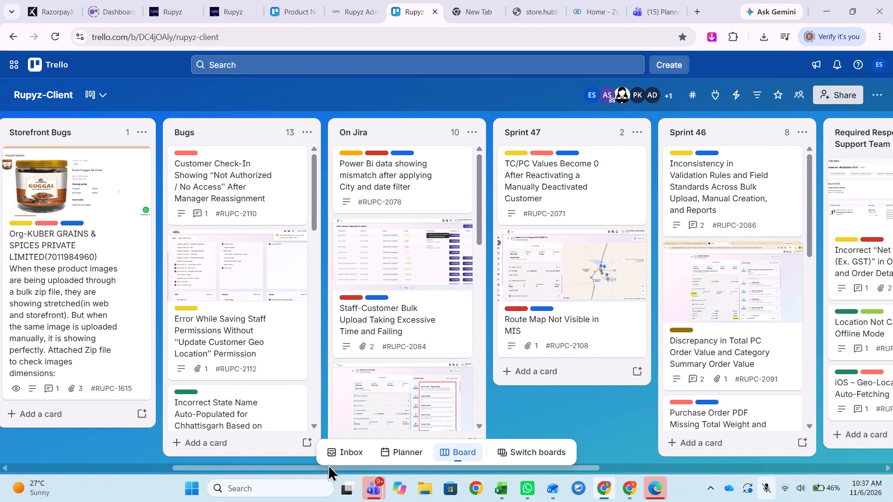
scroll(427, 322, "down", 3)
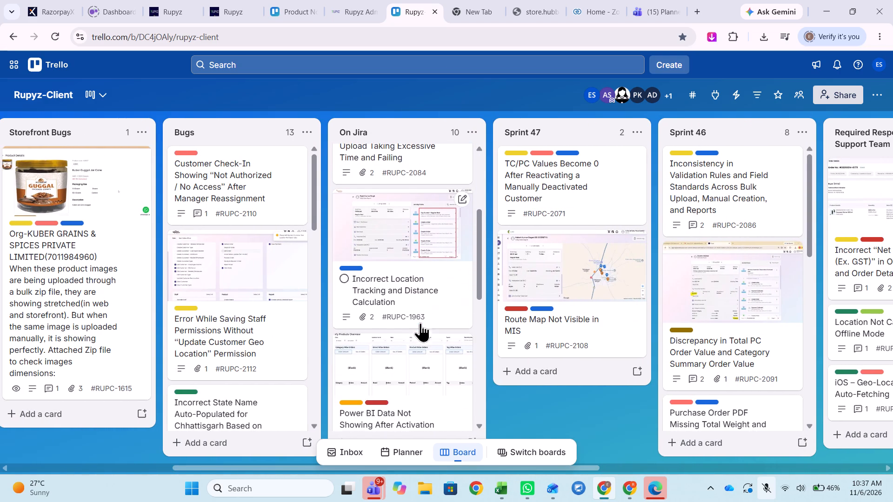
scroll(426, 326, "down", 2)
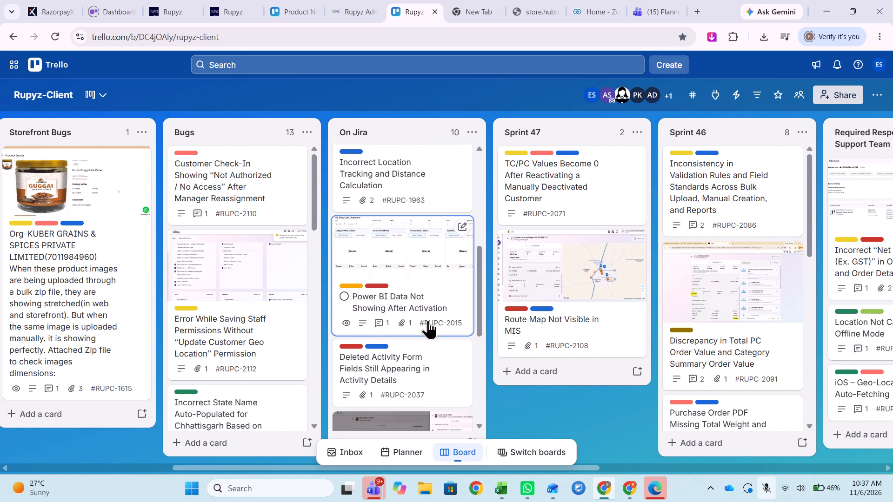
scroll(428, 320, "down", 5)
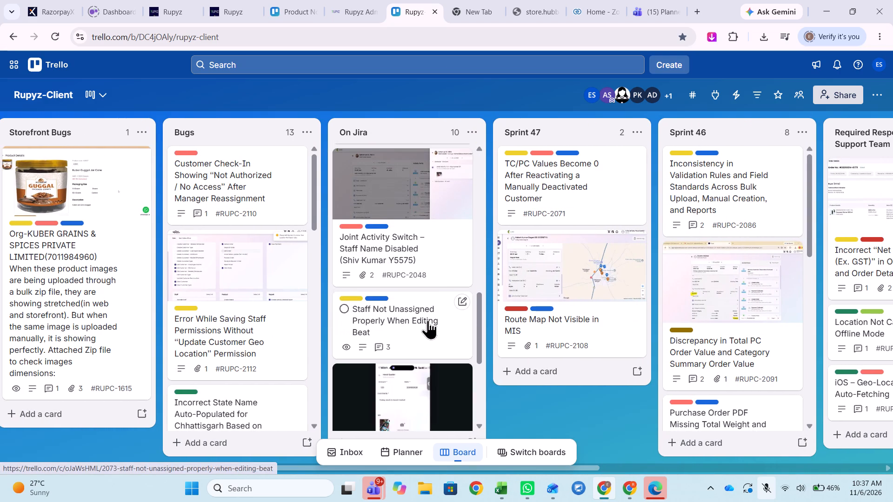
scroll(428, 320, "down", 12)
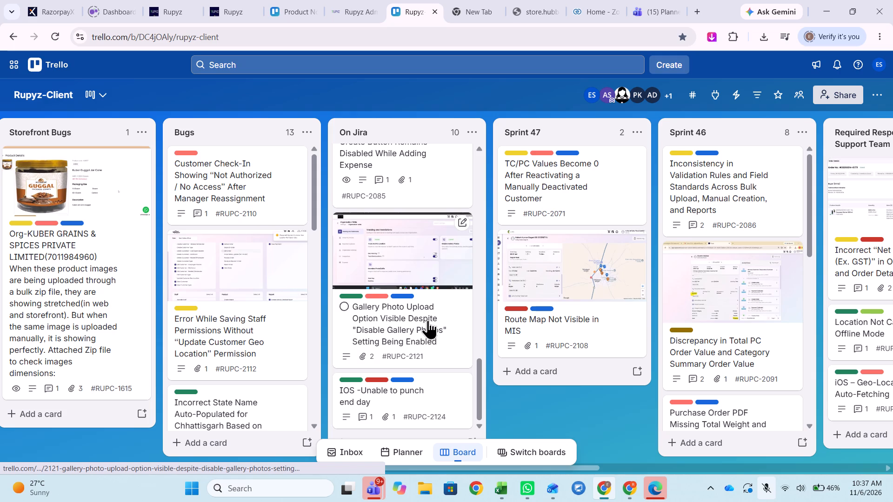
scroll(420, 323, "up", 18)
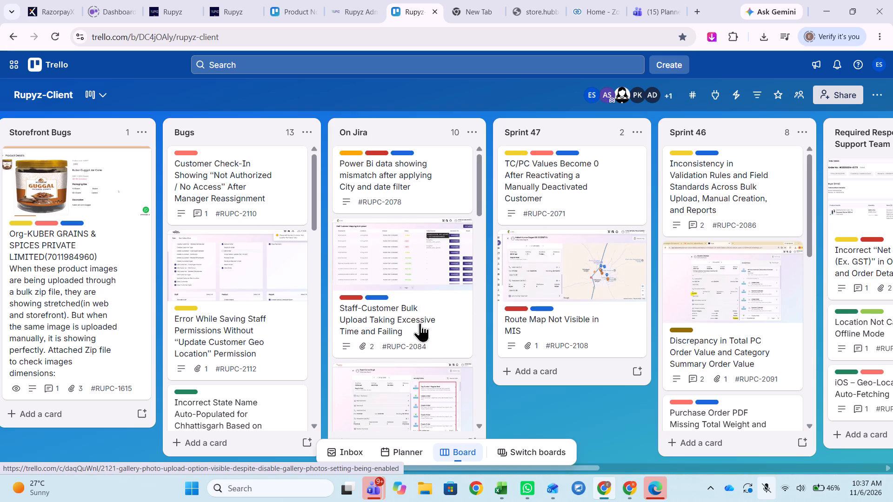
scroll(420, 323, "up", 6)
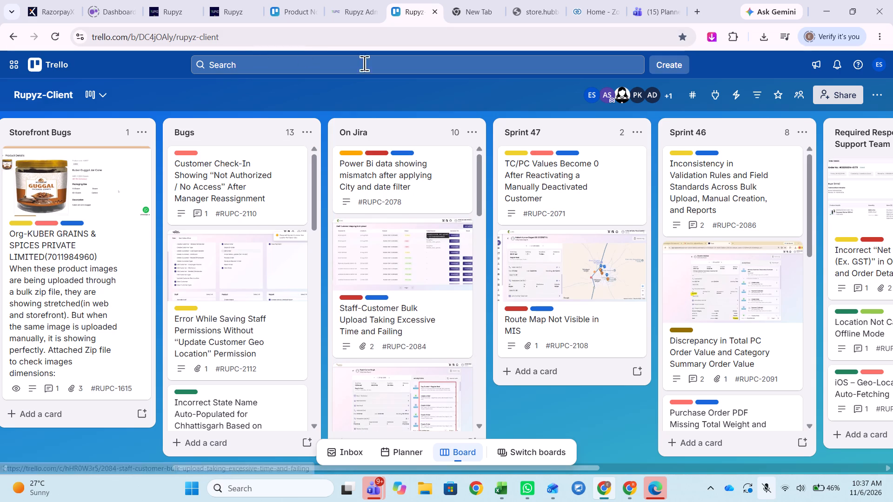
Search Trello for "start day" and open the card "Staff Start Day and End Day Times Missing in Activity Summary Report".
left_click(369, 68)
type("start day")
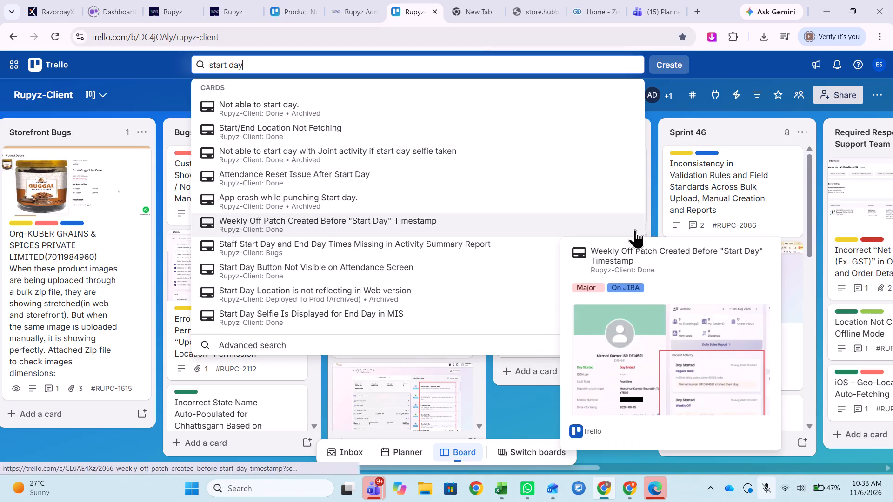
left_click(428, 247)
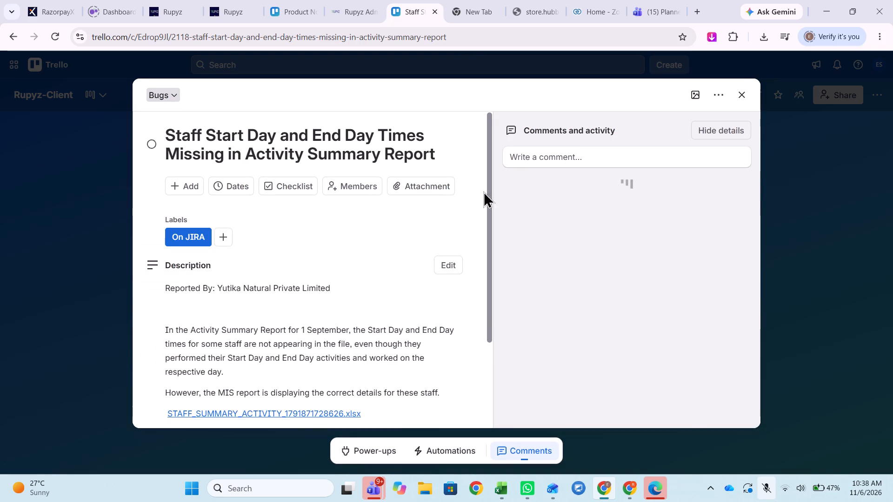
Start a comment on the card and attach STAFF_SUMMARY_ACTIVITY_1793941516917.xlsx from Downloads to it.
left_click(593, 156)
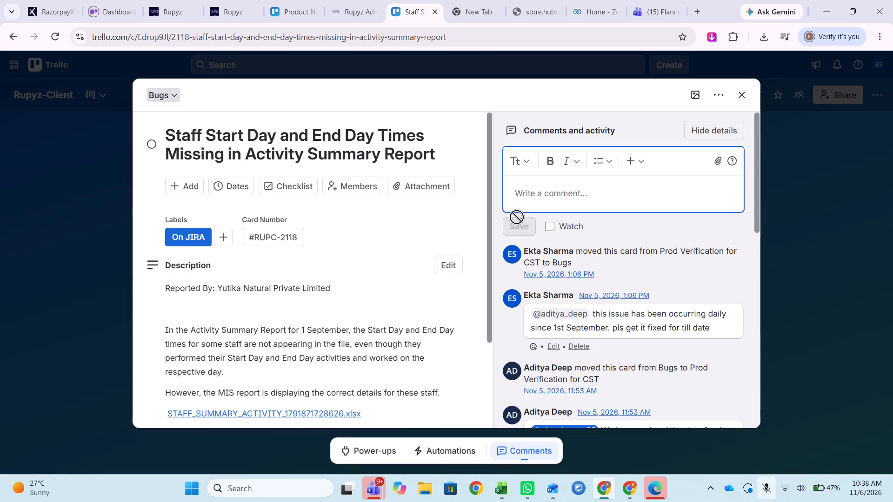
left_click(714, 161)
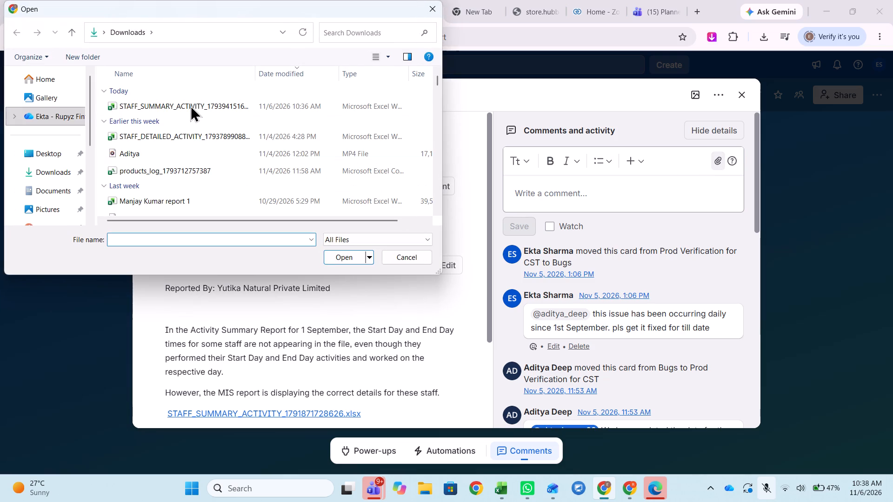
left_click(190, 105)
left_click(346, 258)
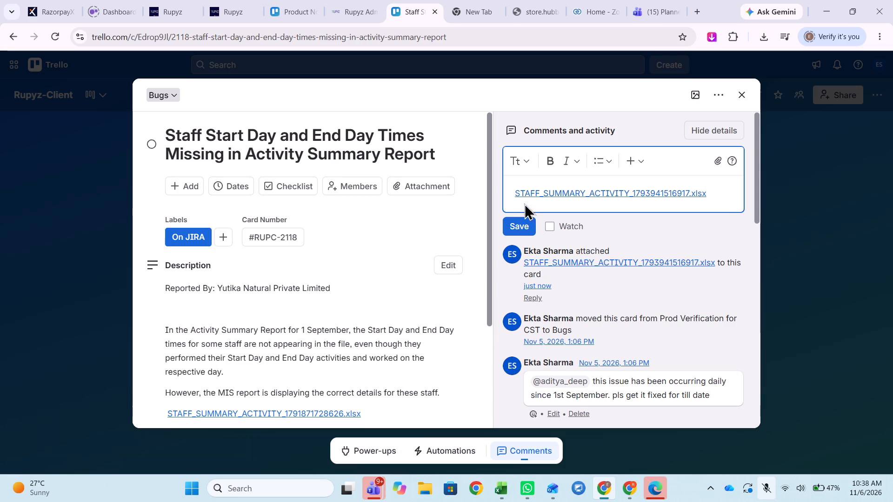
Mention the colleague tagged in the previous comment ahead of the attached file link.
left_click(515, 192)
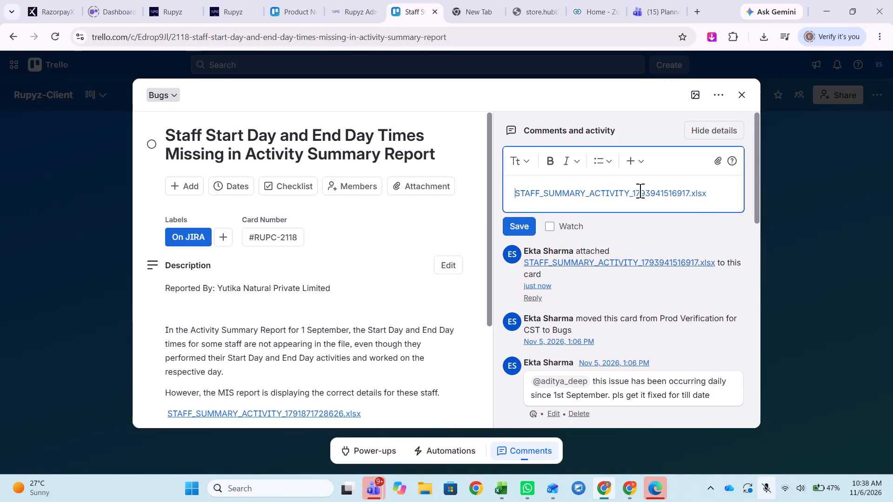
key("shift+at")
type("Ad")
left_click(605, 215)
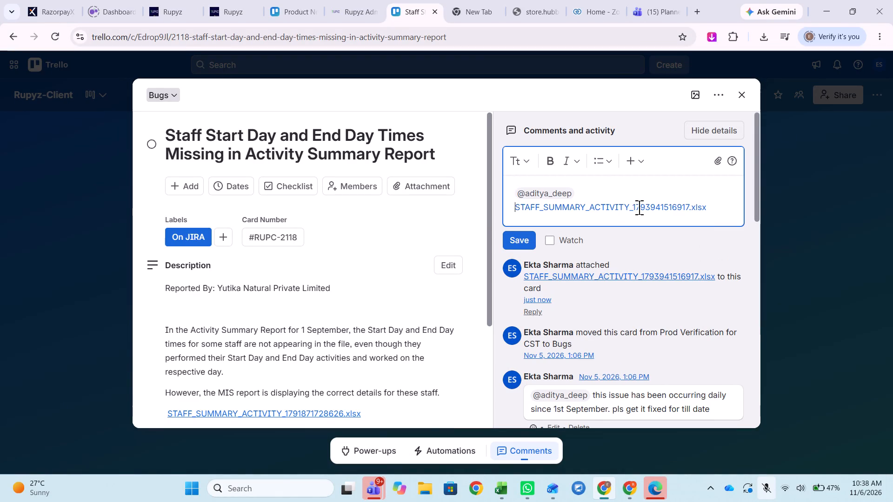
Add "Staff :" and the staff member's first name after the mention in the comment.
type("Stac")
key("BackSpace")
type("ff")
key("space")
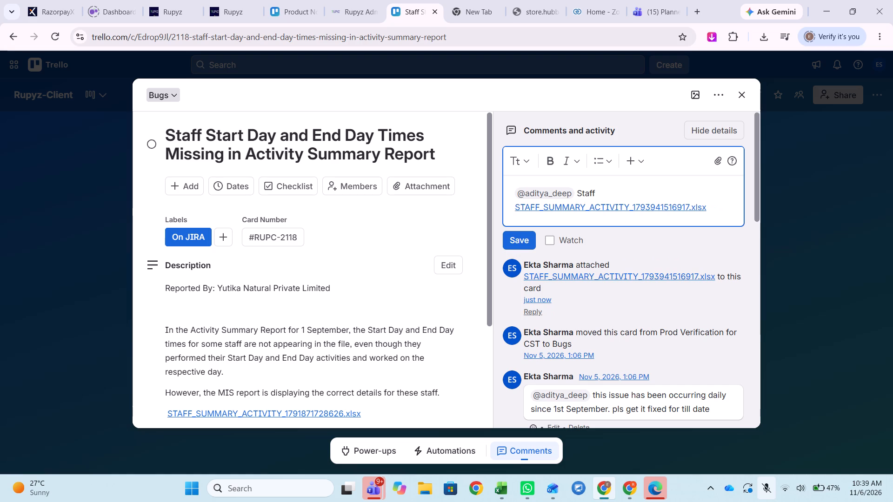
key("shift+colon")
key("space")
left_click(612, 188)
type("Krat")
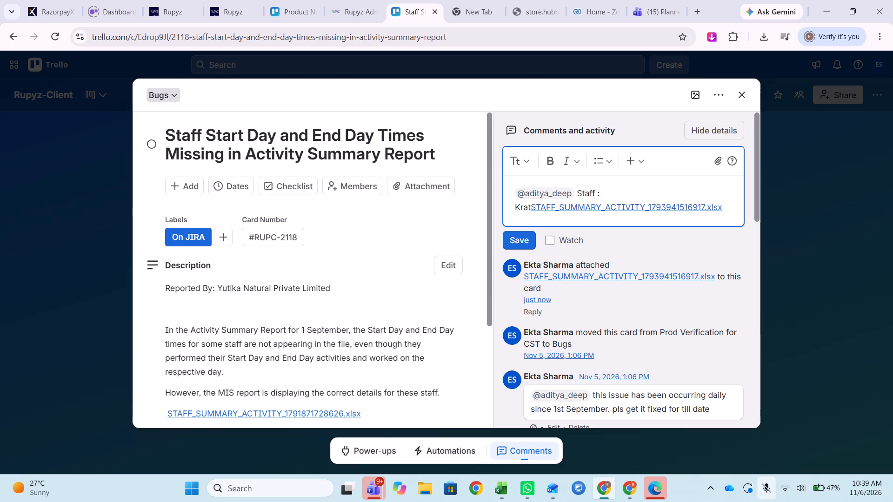
type("i")
key("space")
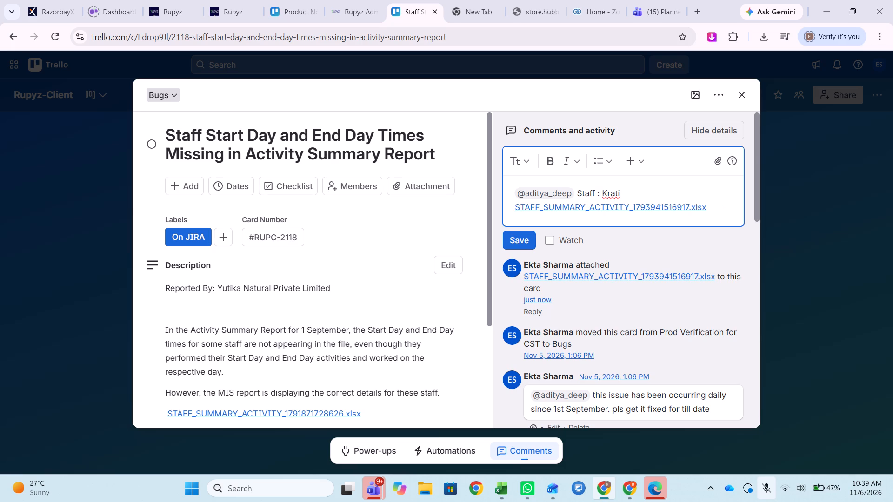
In Rupyz, search the staff MIS for "krat" and open the matching staff member's daily sales report for 06 Nov 2026.
left_click(225, 0)
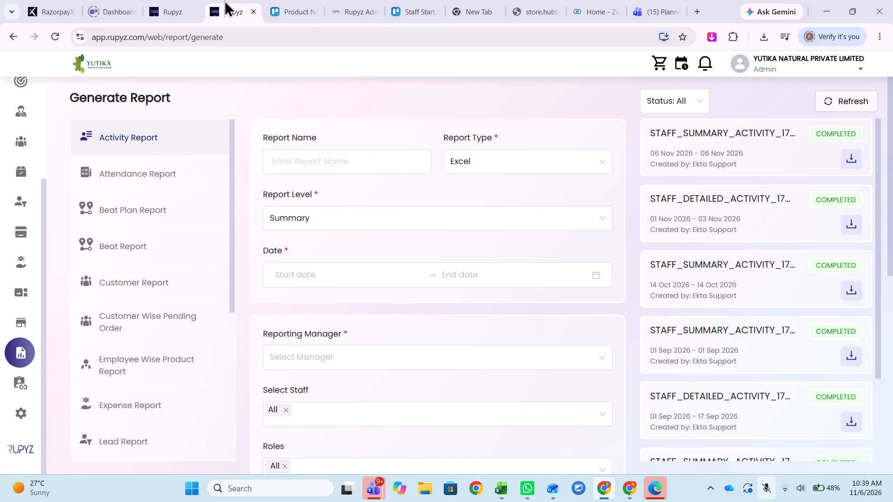
left_click(173, 0)
left_click(233, 0)
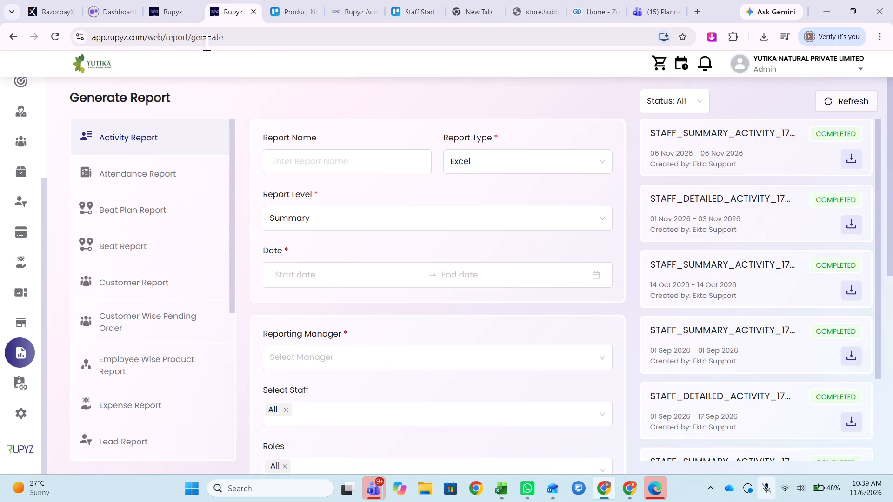
scroll(123, 213, "up", 3)
scroll(139, 285, "down", 6)
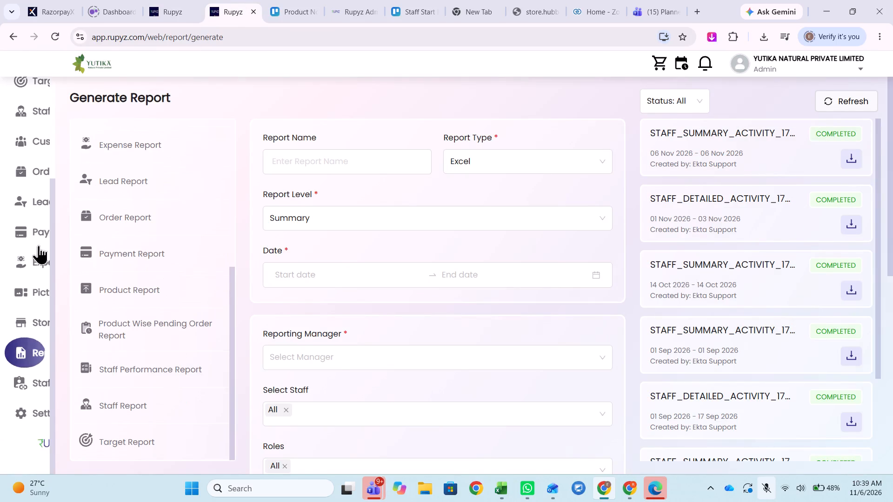
scroll(44, 130, "up", 5)
left_click(57, 136)
left_click(66, 169)
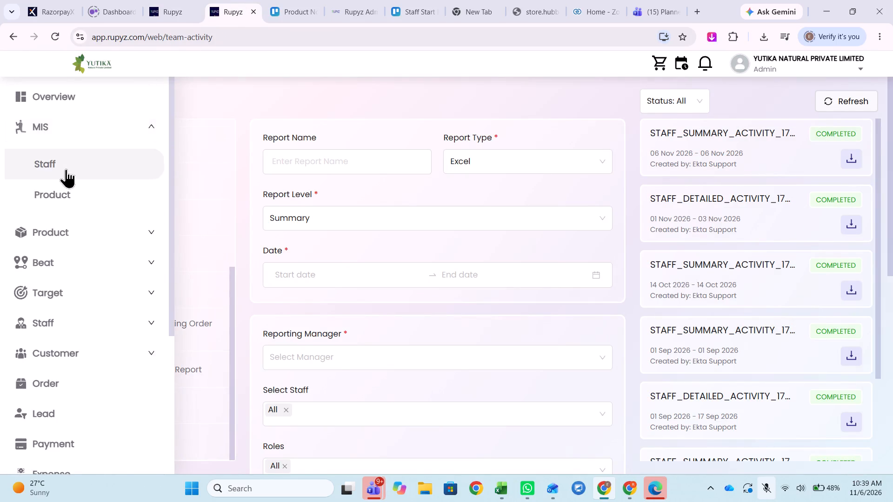
left_click(218, 98)
type("kratu")
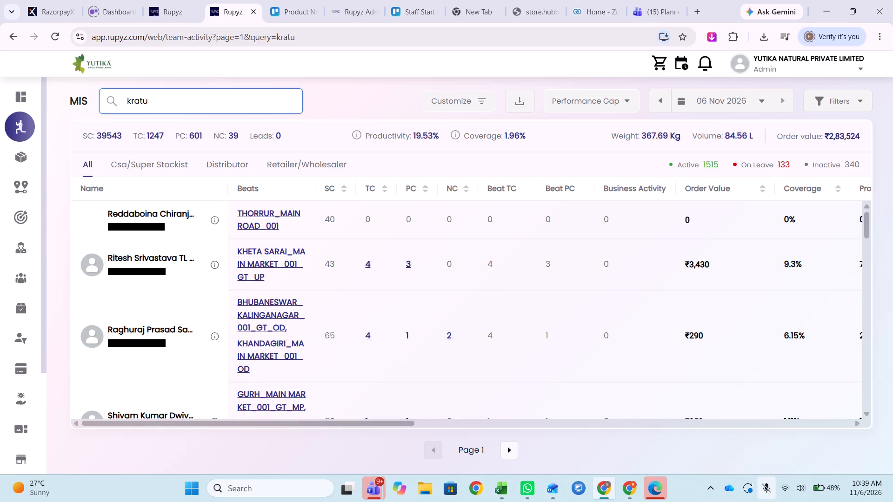
key("BackSpace")
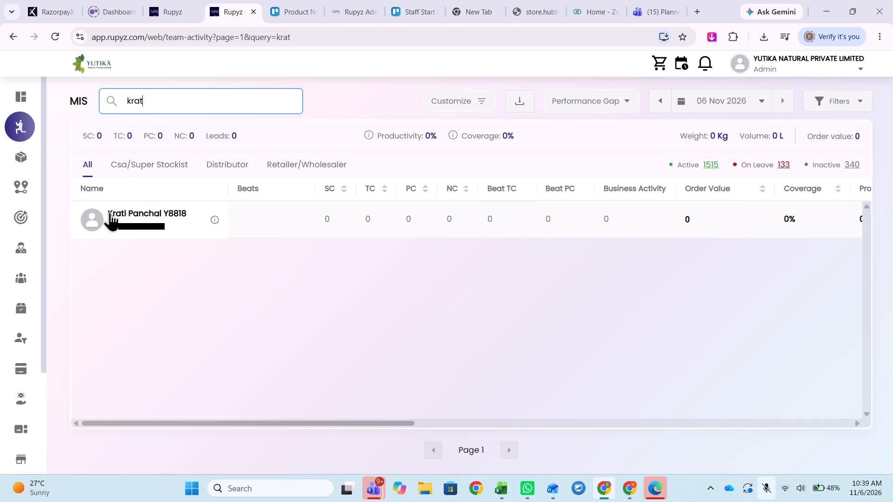
left_click_drag(109, 210, 173, 228)
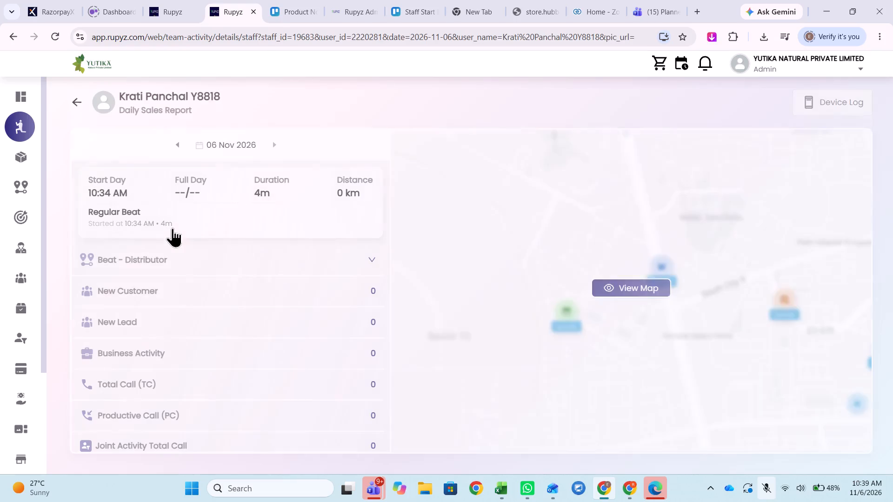
Copy the staff member's full name with staff code and replace the first name in the Trello comment with it.
left_click_drag(120, 93, 235, 93)
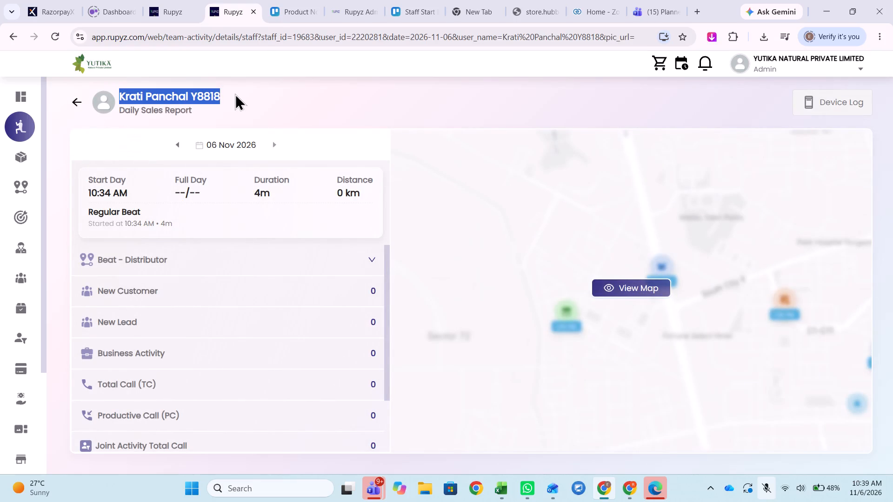
left_click_drag(235, 93, 244, 93)
key("ctrl+c")
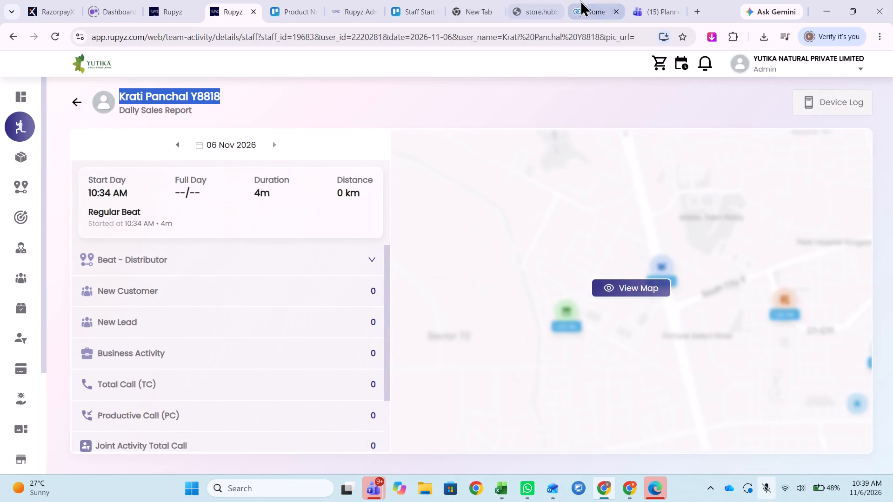
left_click(410, 3)
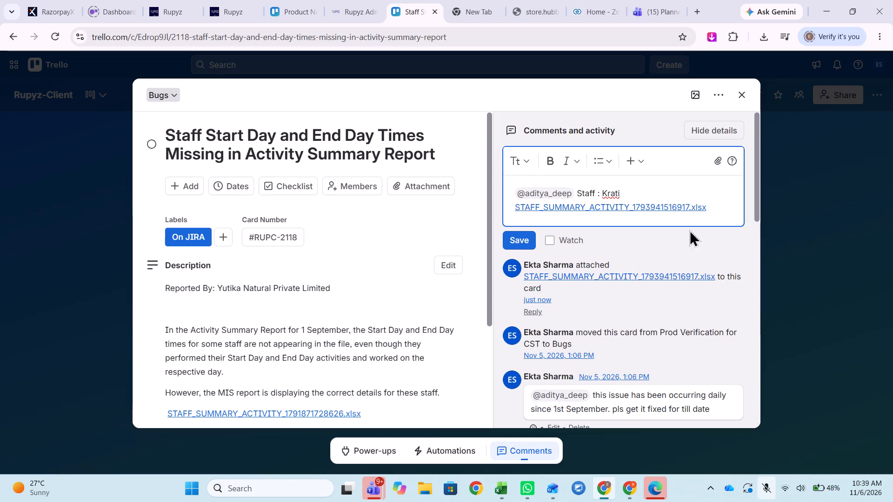
left_click(631, 188)
key("BackSpace")
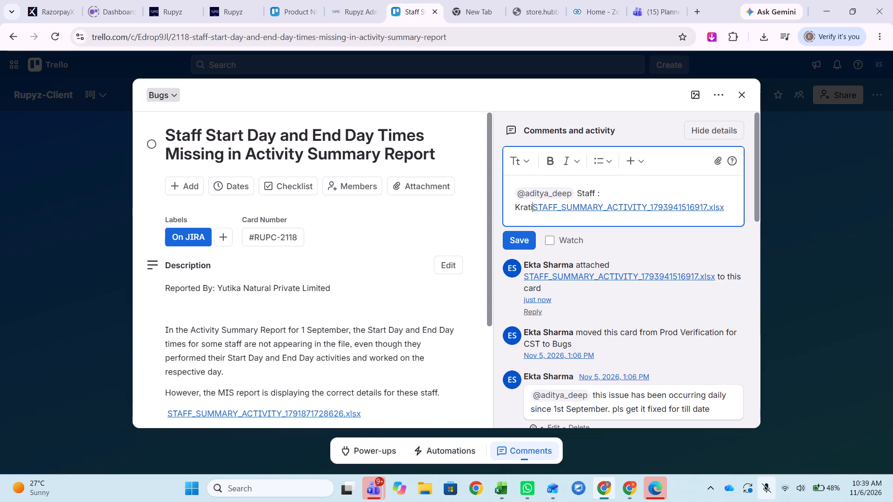
key("BackSpace")
key("BackSpace")
key("BackSpace")
key("BackSpace")
key("BackSpace")
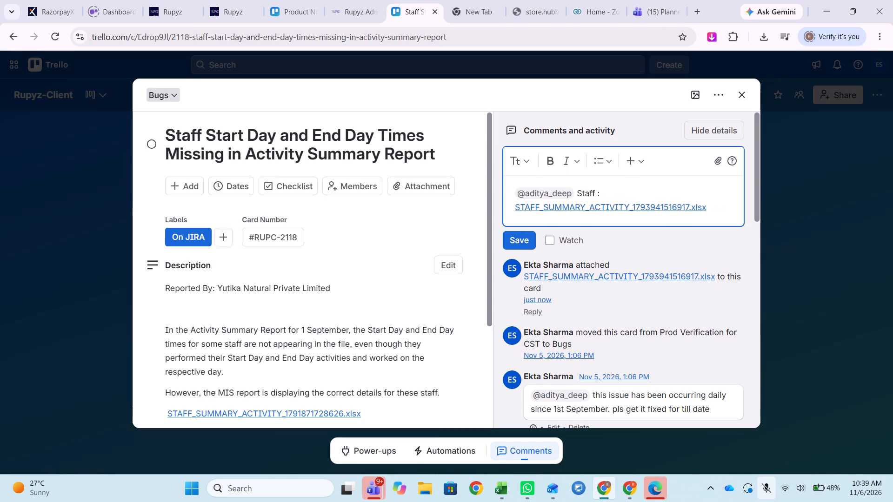
key("ctrl+v")
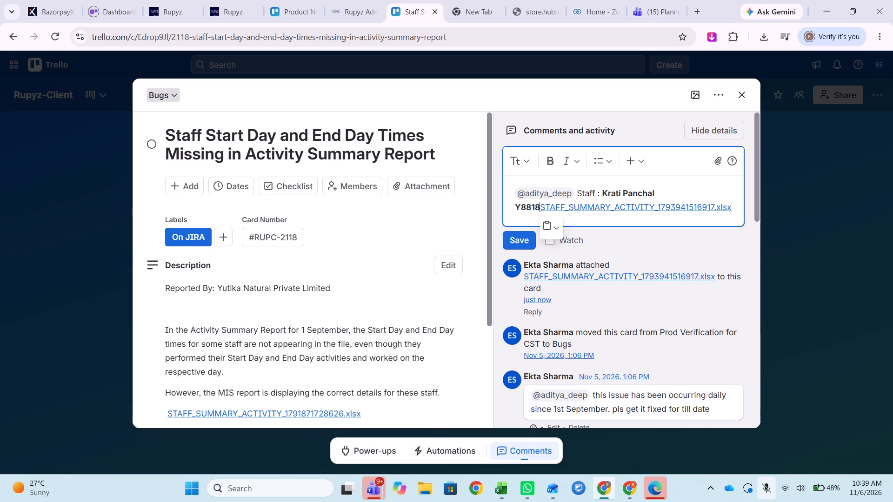
Add "( inka start day mne mere samne kerwaya hain" after the staff name in the comment.
type("(")
key("space")
type("inka start day mne")
key("space")
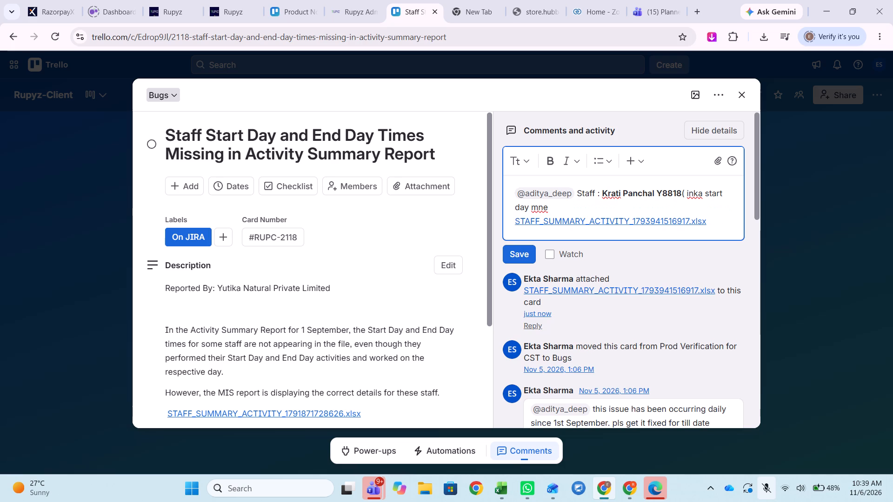
left_click(560, 213)
type("mere")
key("space")
type("samne")
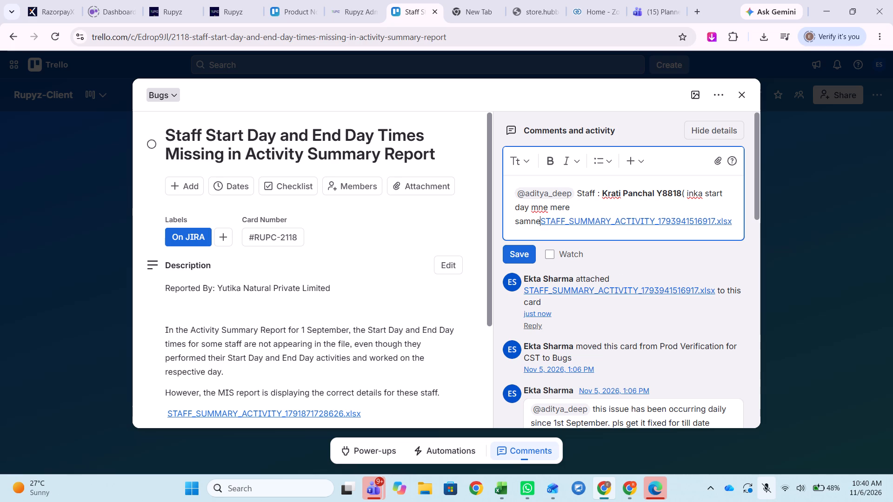
key("space")
type("kerwaya hain")
key("space")
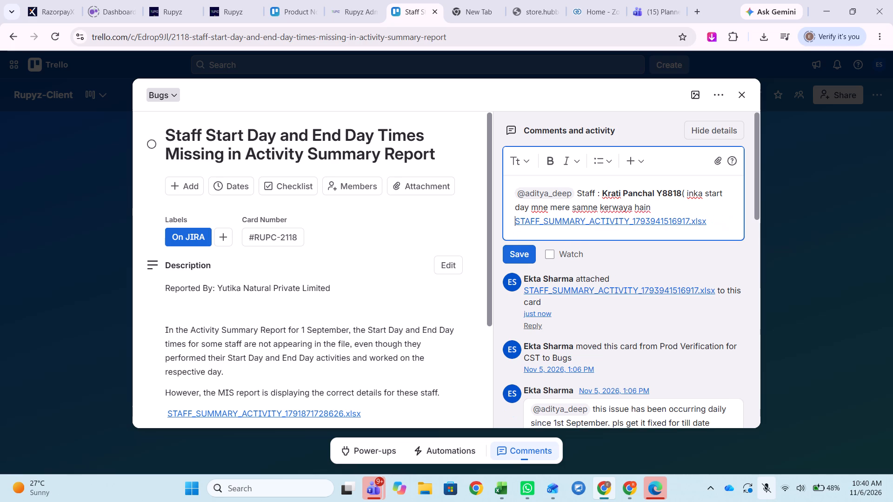
Back in Rupyz, examine the staff member's Regular Beat activity and the Start Day and End Day columns in the MIS table.
left_click(222, 0)
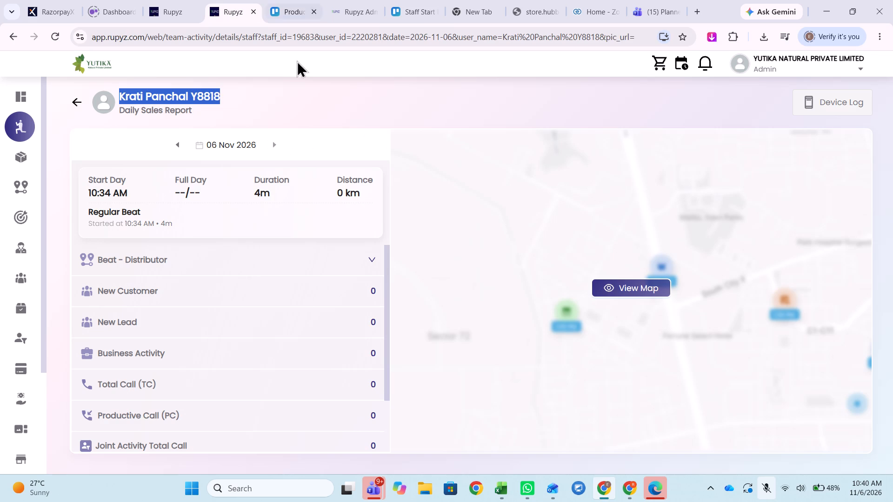
scroll(200, 288, "down", 1)
scroll(205, 260, "up", 5)
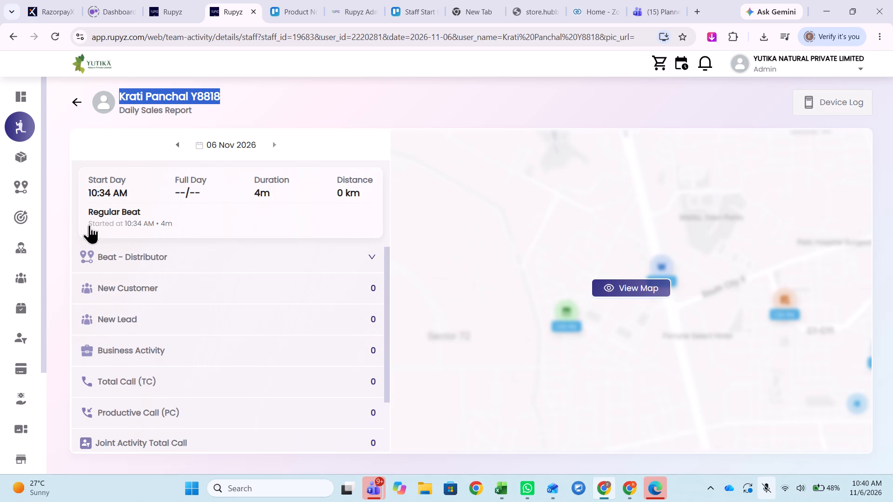
left_click(122, 222)
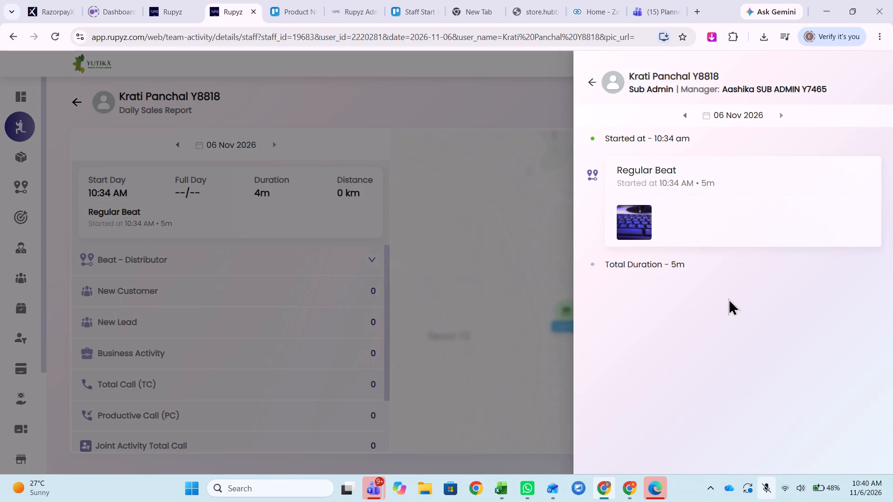
left_click(81, 97)
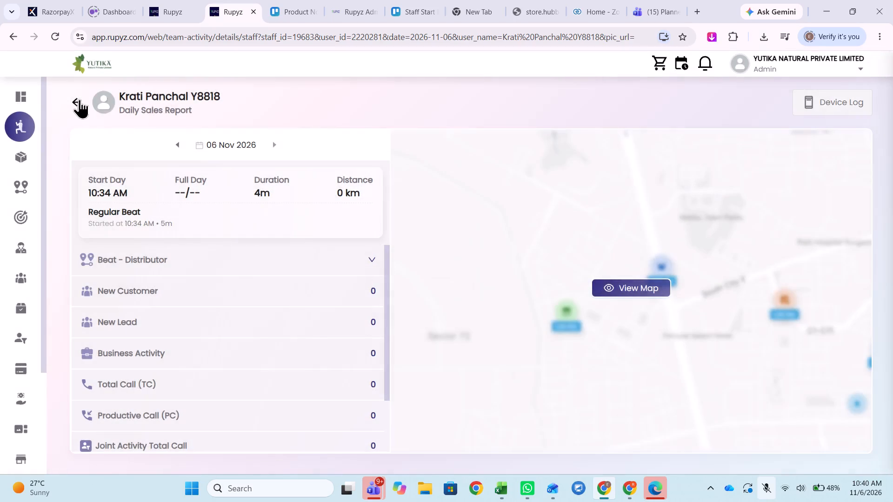
left_click(75, 101)
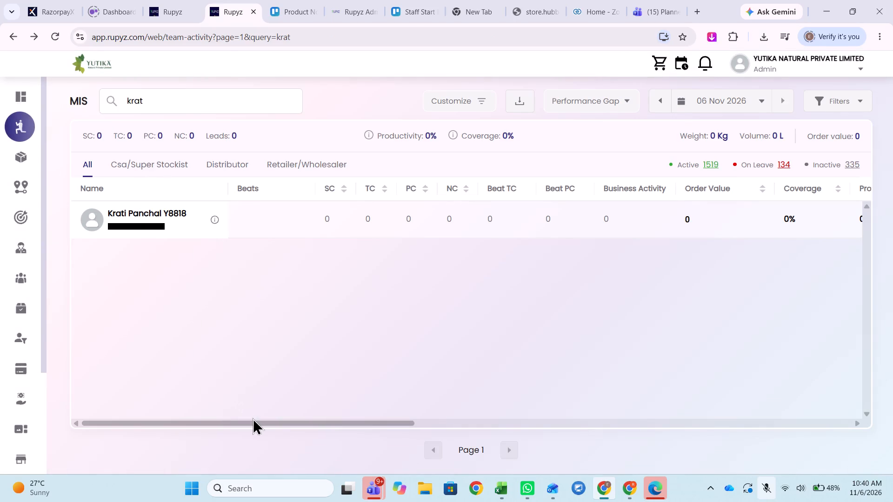
left_click_drag(259, 423, 460, 426)
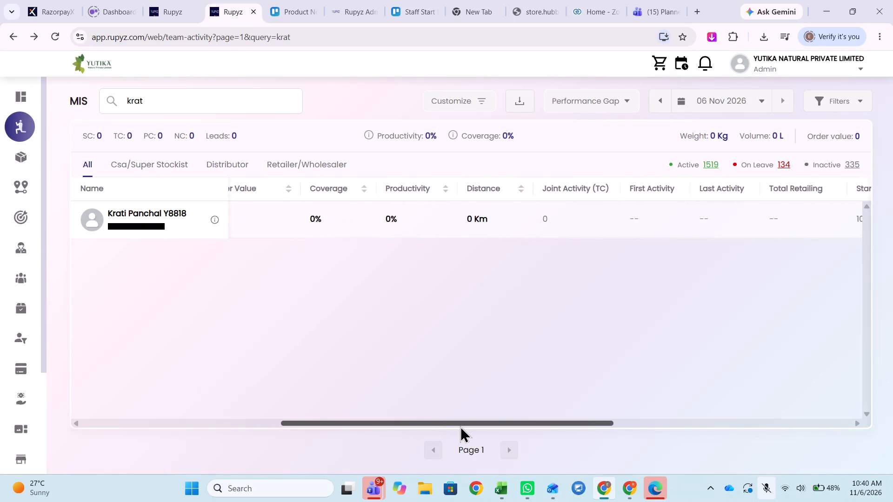
left_click_drag(460, 426, 591, 428)
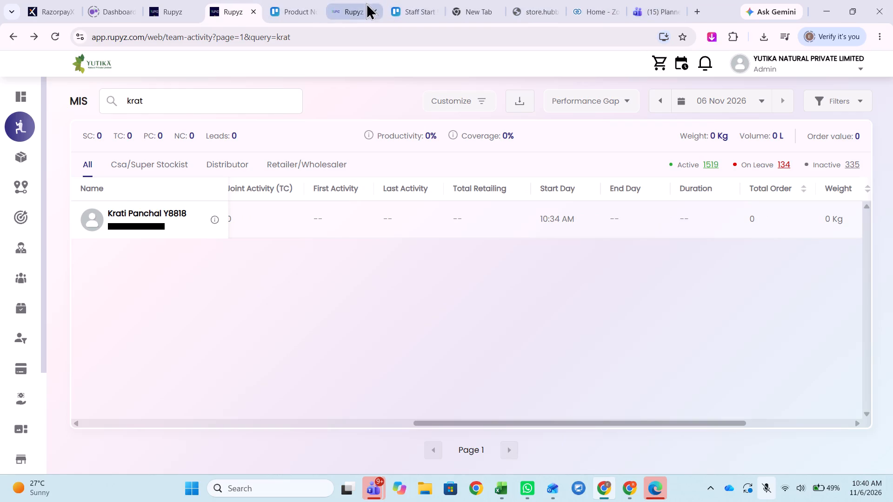
Continue the Trello comment with "MIS mein start day time show ho rha hain lain activity summary report mein nhi aaya".
left_click(396, 2)
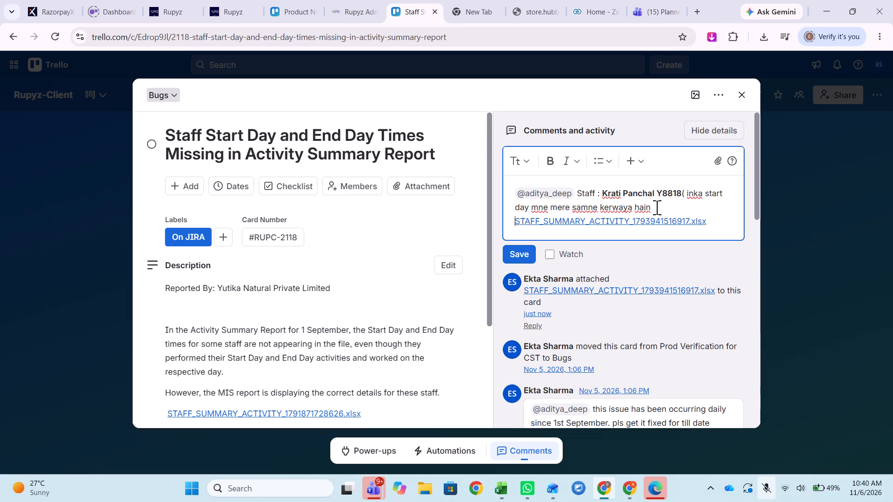
left_click(657, 207)
type("MIS mein")
key("space")
type("start day time show hor")
key("space")
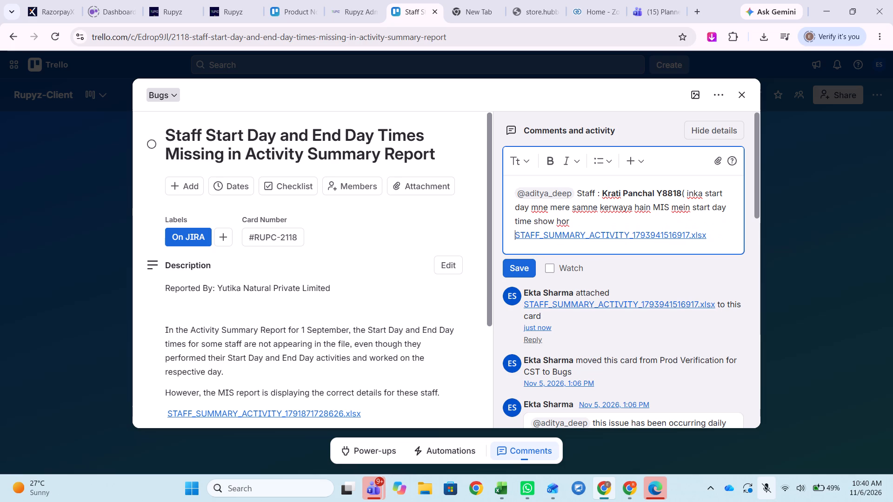
key("BackSpace")
key("BackSpace")
key("space")
type("rha hain lain activity")
key("space")
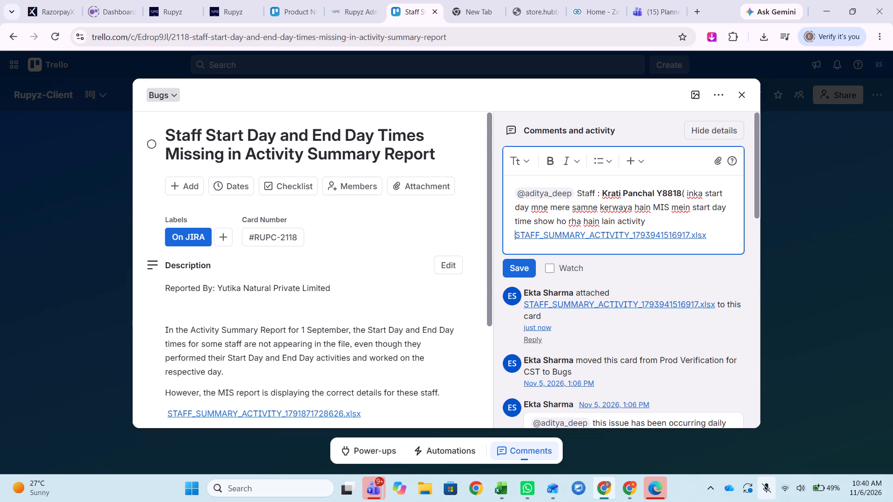
type("summary")
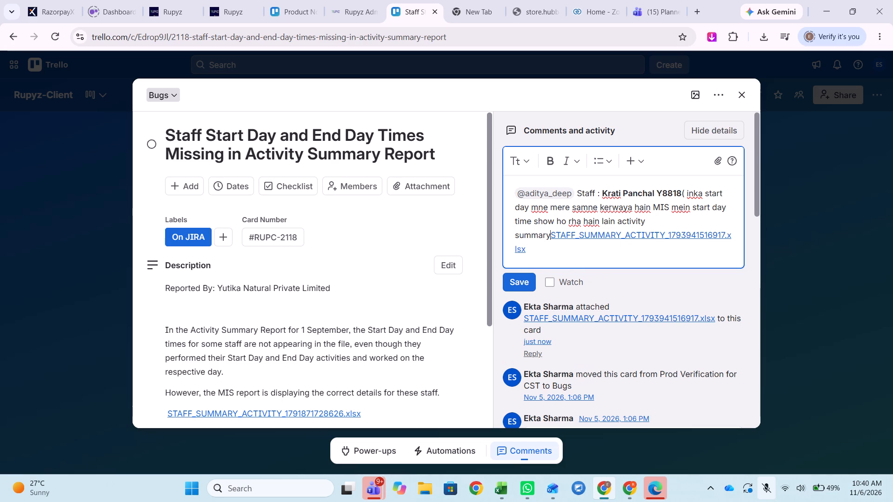
key("space")
type("report meij")
key("BackSpace")
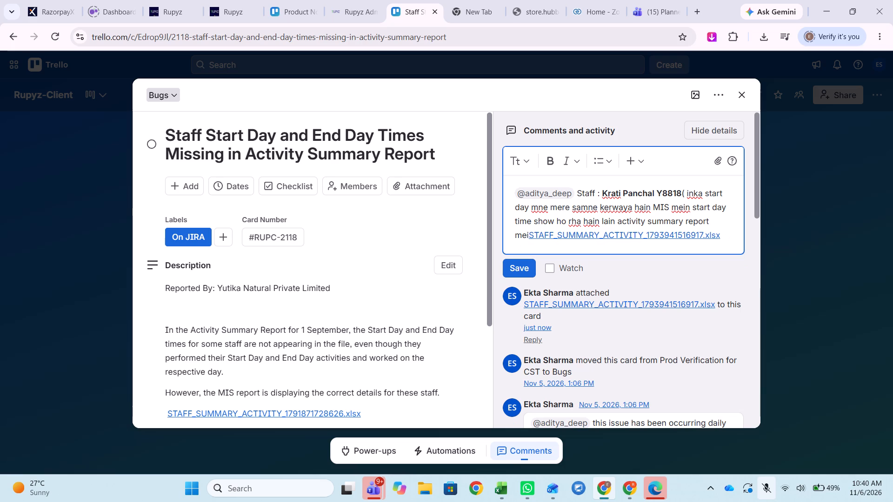
type("n nhi aaya")
key("space")
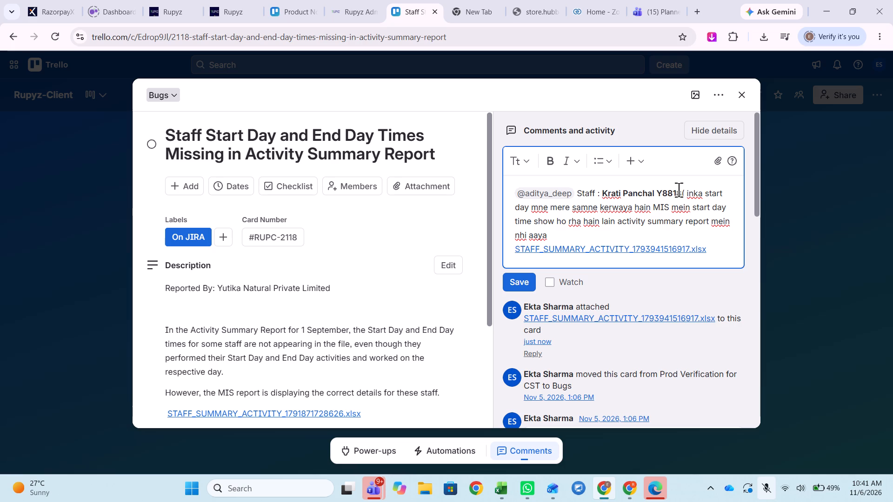
left_click_drag(685, 193, 685, 241)
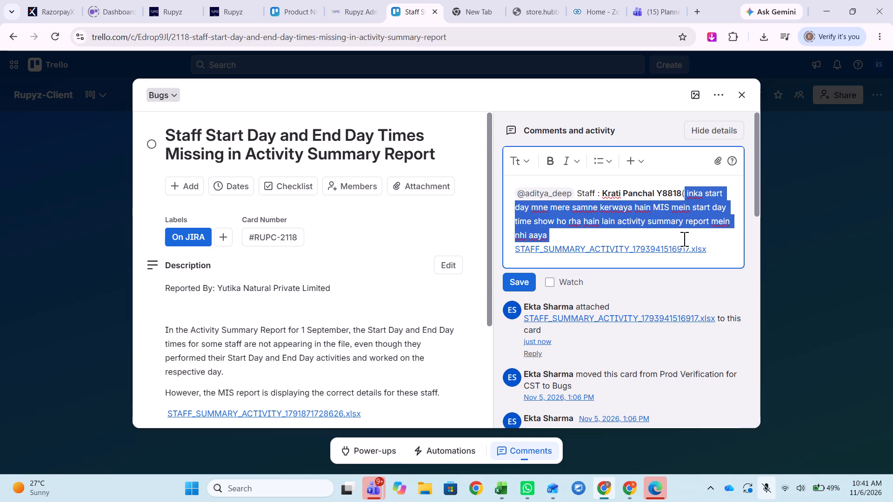
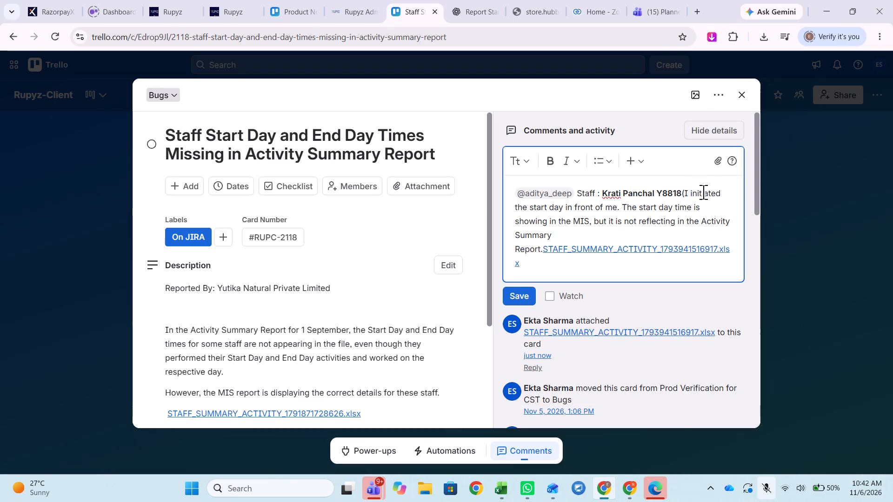
Change the subject of the English explanation in the comment from "I" to "She" and save the comment.
key("BackSpace")
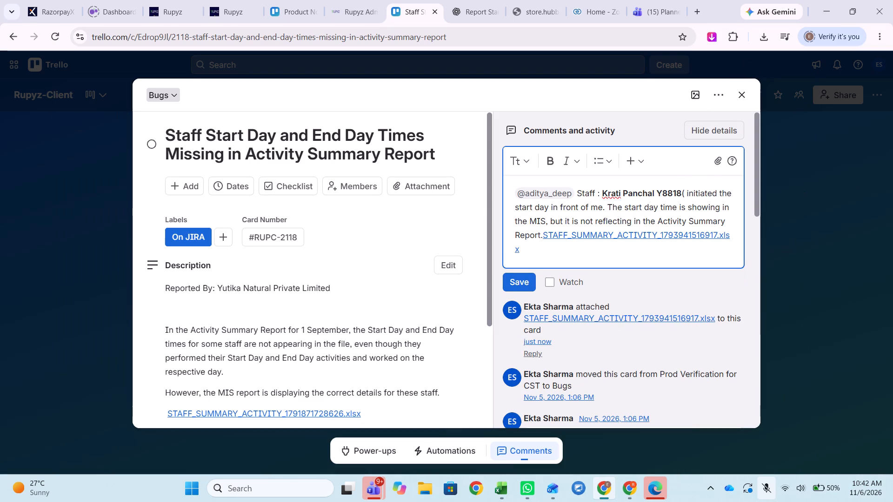
type("She")
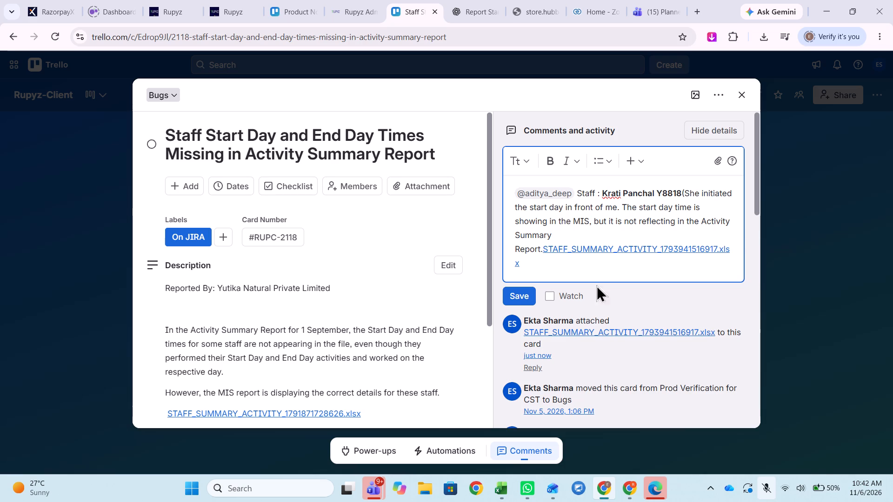
left_click(512, 297)
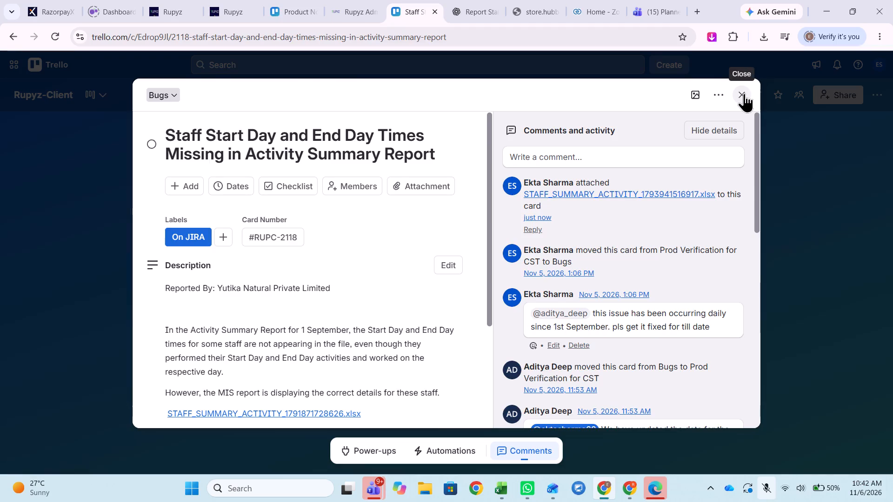
Start a new comment on the card and capture a screenshot of the MIS page with the staff member's 06 Nov 2026 row.
left_click(642, 159)
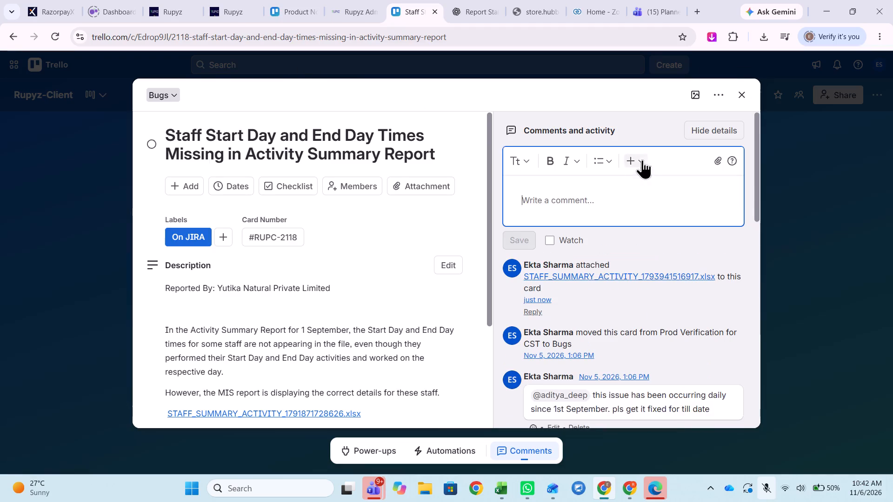
left_click(226, 0)
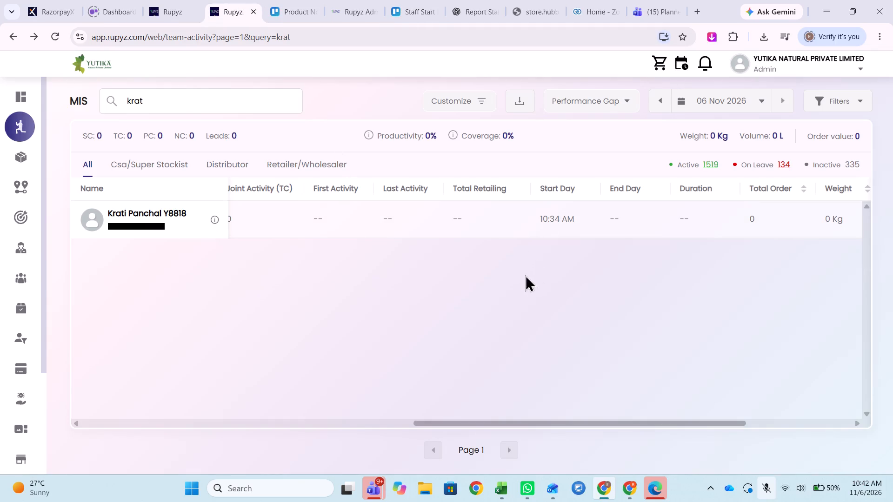
key("shift+super+s")
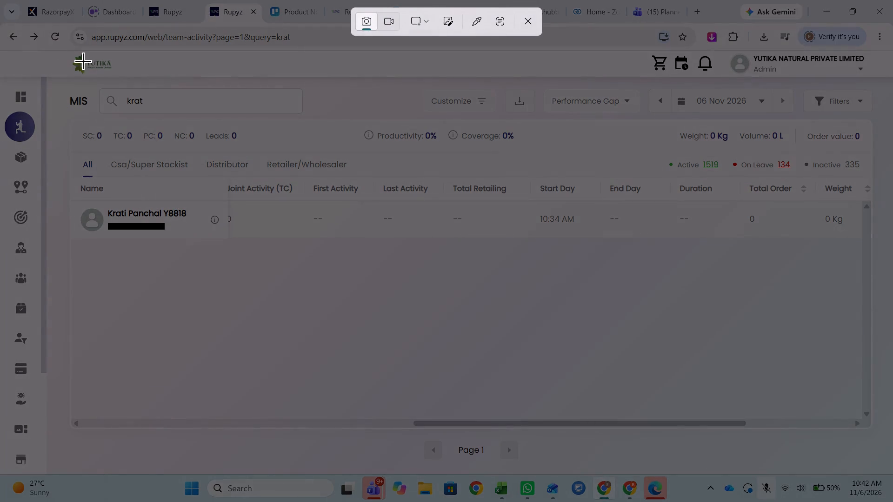
left_click_drag(1, 52, 892, 280)
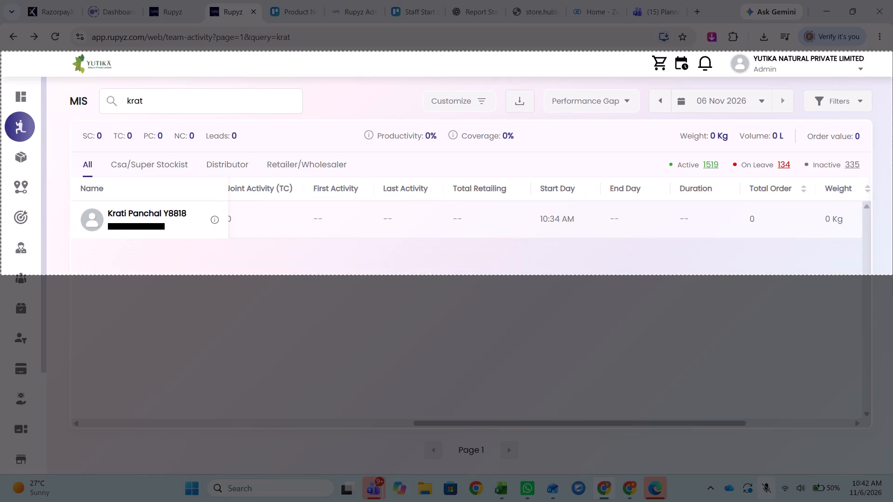
left_click_drag(892, 280, 892, 501)
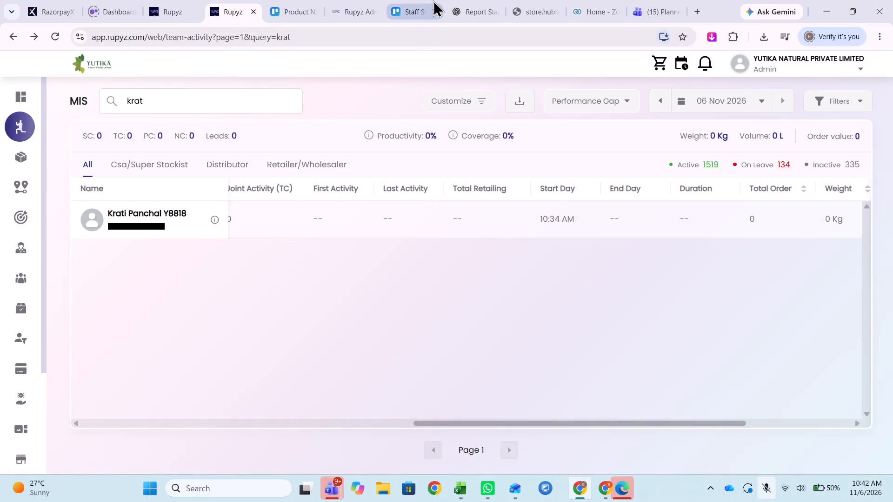
Return to the Staff Start Day and End Day Times card and paste the MIS screenshot into the new comment.
left_click(339, 3)
left_click(292, 0)
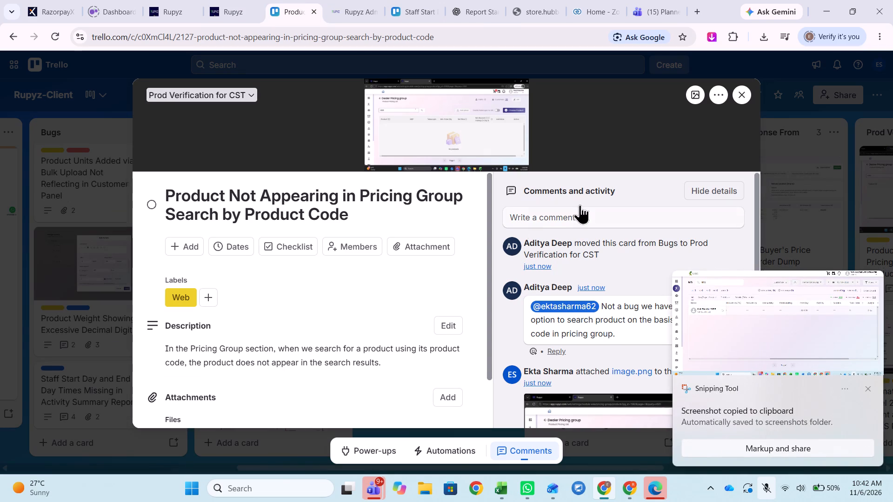
left_click(397, 9)
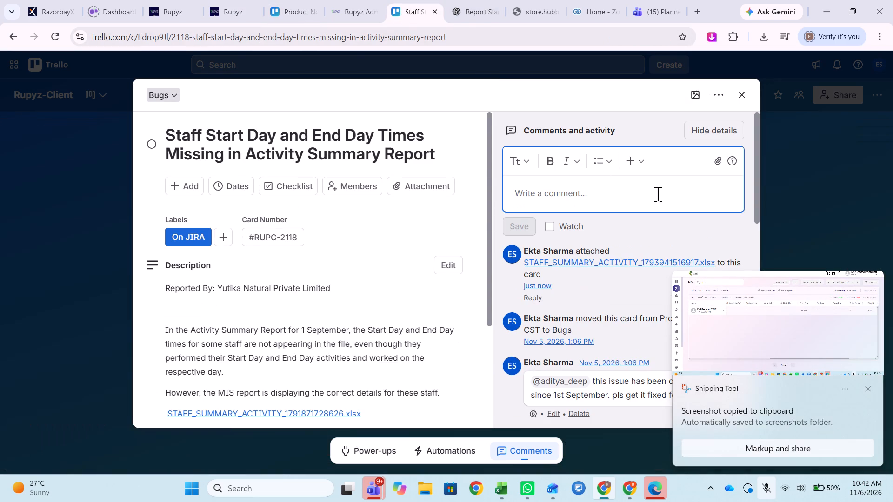
left_click(602, 193)
key("ctrl+v")
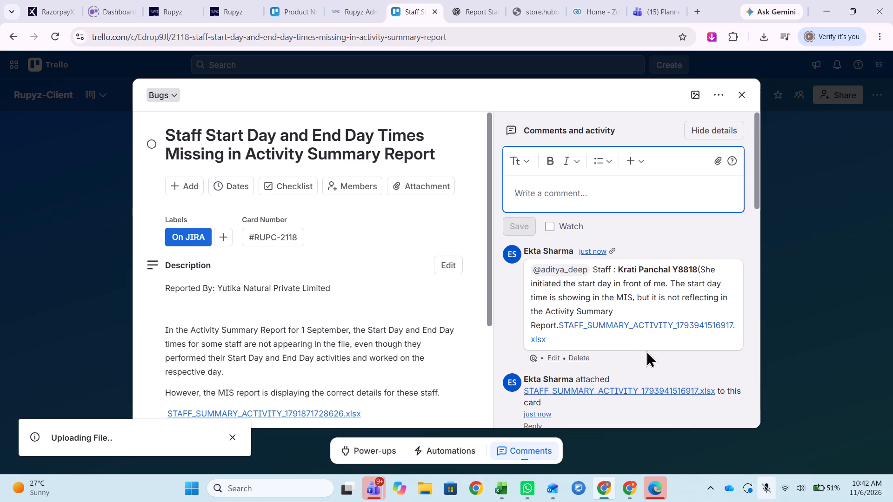
scroll(646, 350, "down", 4)
scroll(647, 341, "up", 5)
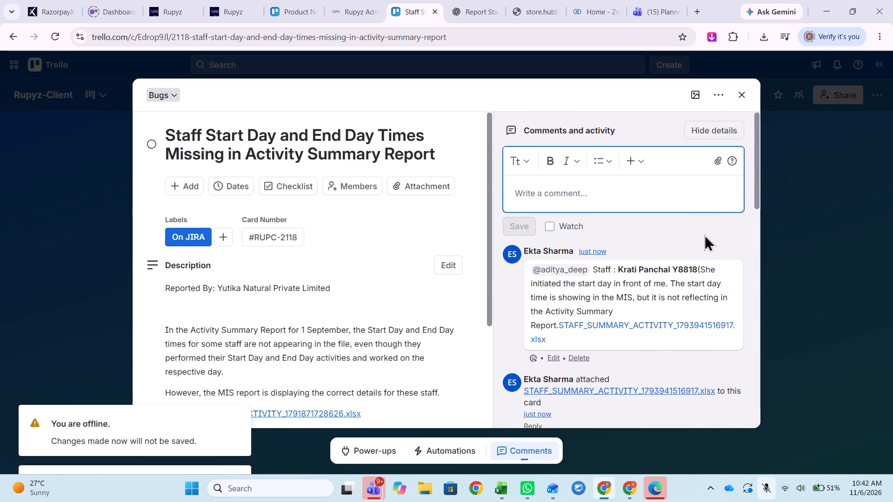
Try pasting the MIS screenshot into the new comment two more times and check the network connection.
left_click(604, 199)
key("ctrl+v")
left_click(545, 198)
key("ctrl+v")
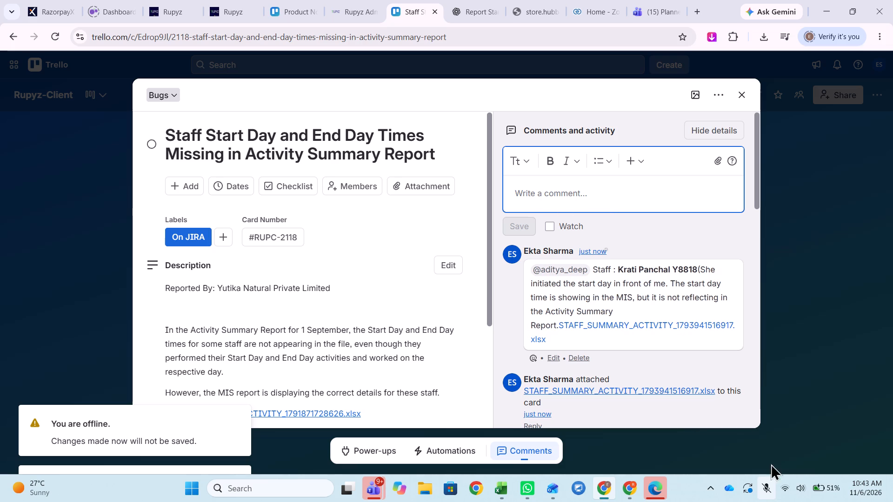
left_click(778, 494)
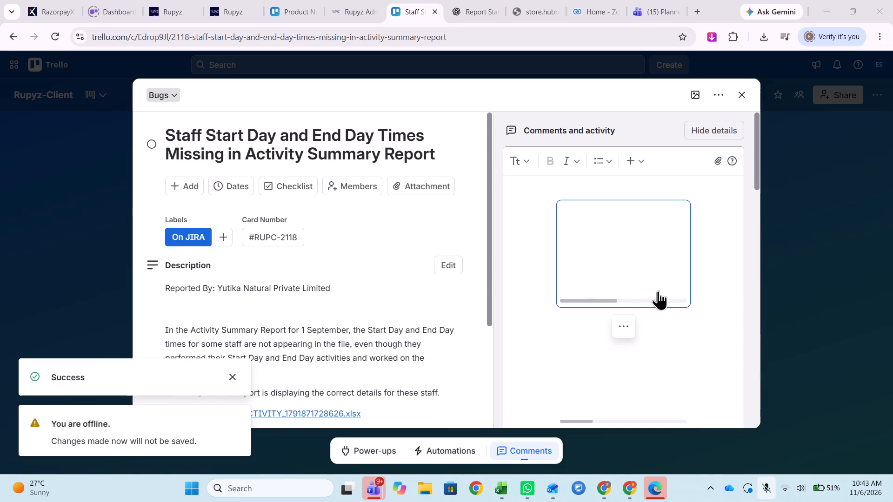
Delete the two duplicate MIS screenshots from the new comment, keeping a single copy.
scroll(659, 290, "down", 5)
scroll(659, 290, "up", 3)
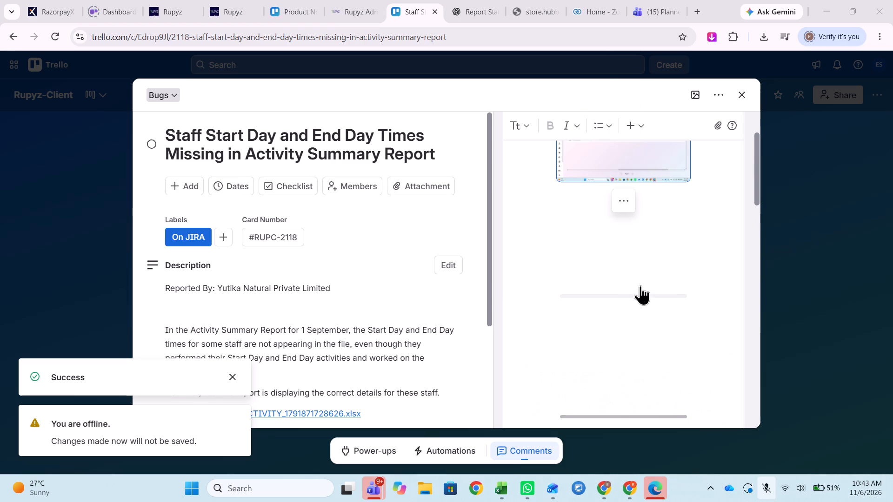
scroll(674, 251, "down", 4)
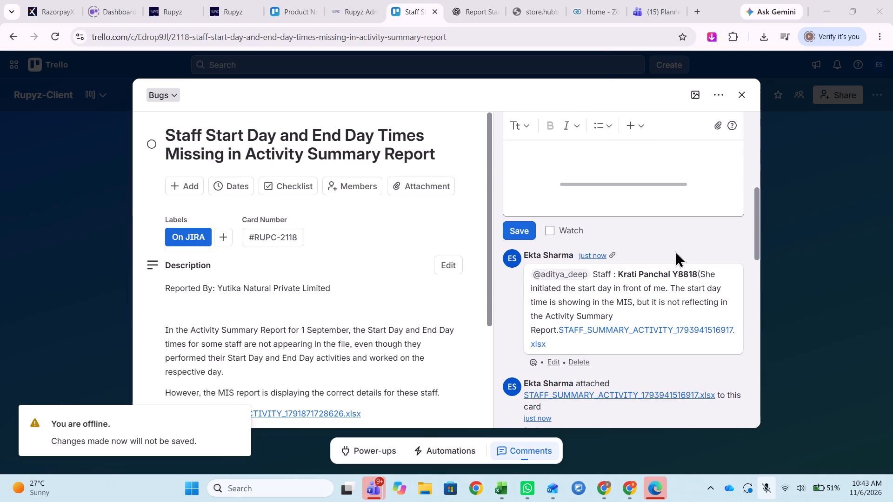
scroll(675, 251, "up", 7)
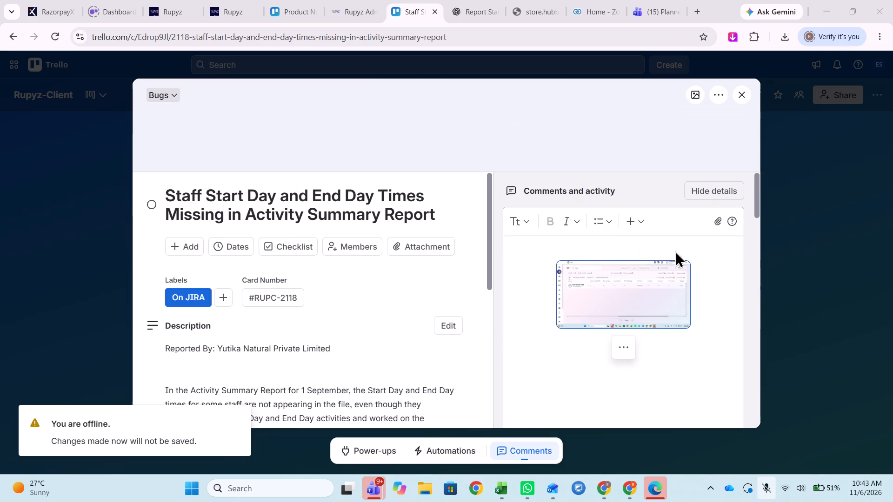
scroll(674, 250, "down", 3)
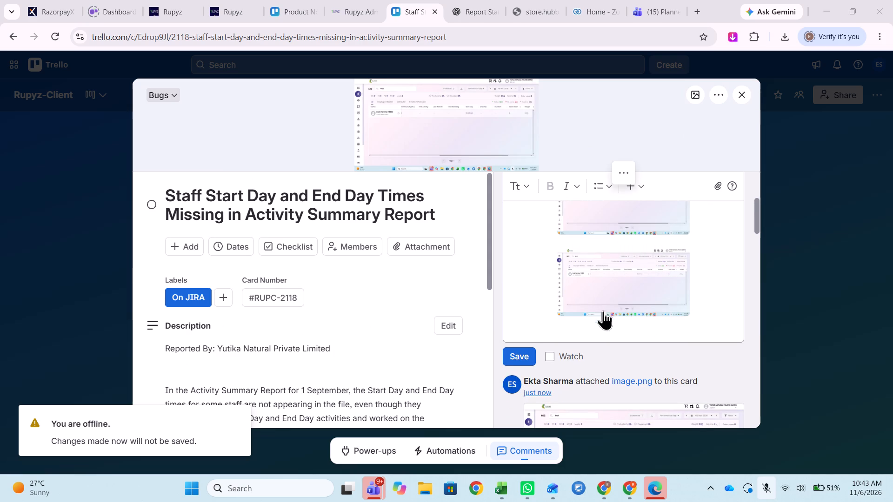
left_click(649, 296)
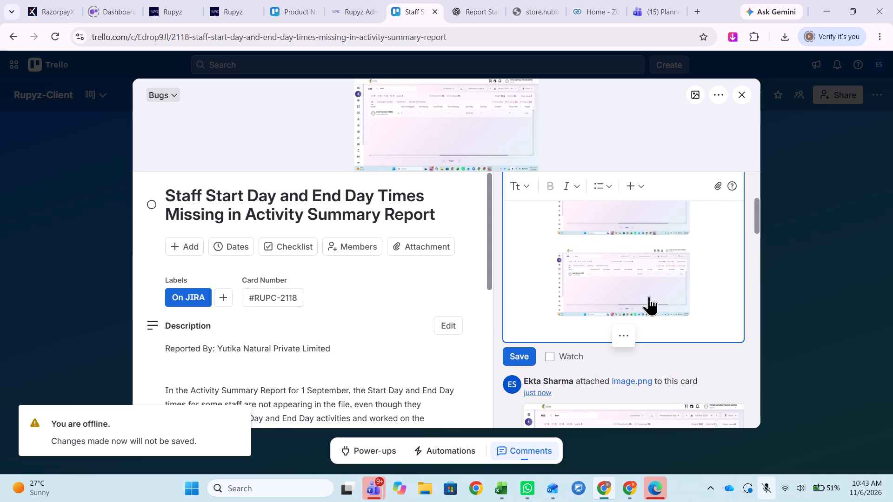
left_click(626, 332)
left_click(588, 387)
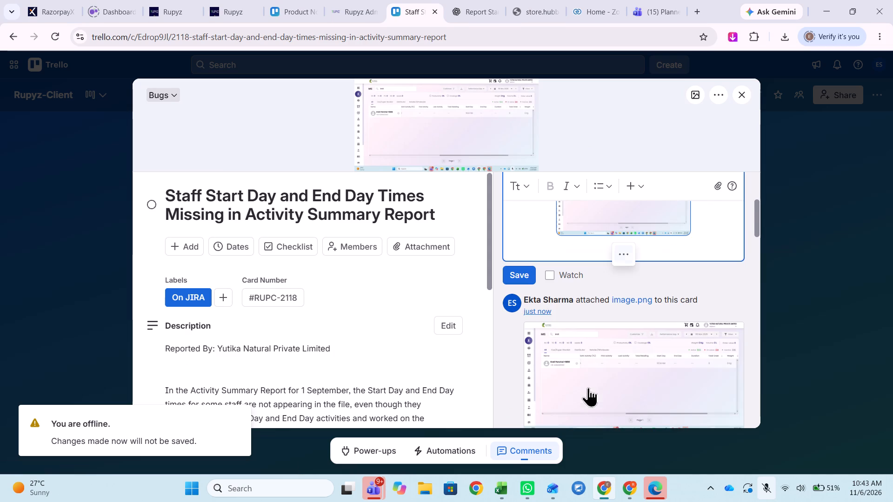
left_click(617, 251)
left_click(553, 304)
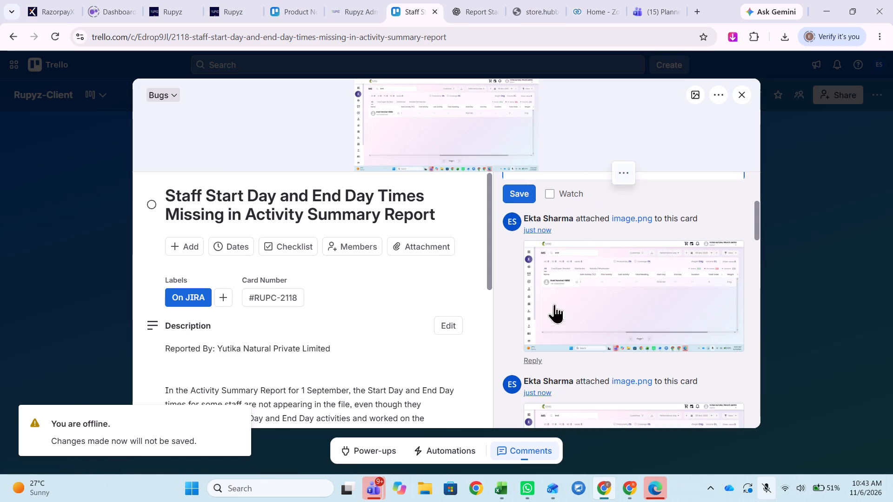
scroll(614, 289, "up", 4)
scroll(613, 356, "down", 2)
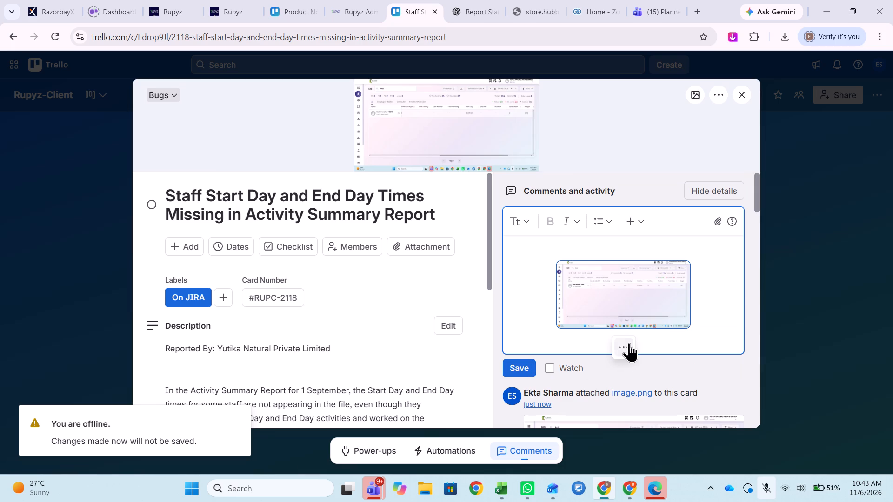
Delete the remaining MIS screenshot from the new comment, leaving the comment draft empty.
scroll(629, 343, "down", 2)
scroll(699, 321, "down", 4)
scroll(702, 321, "up", 3)
left_click(617, 291)
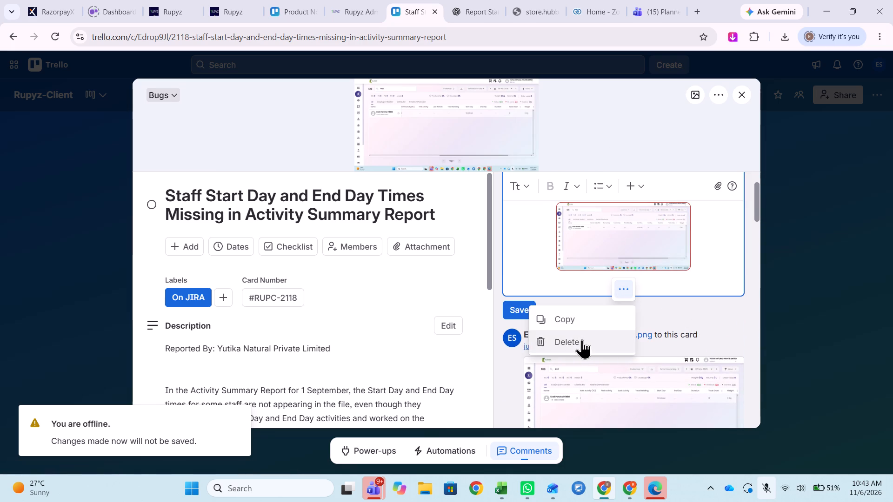
left_click(582, 339)
left_click(734, 251)
Review the image.png attachments in the card's activity, previewing the one directly above the posted staff comment at full size.
scroll(666, 262, "down", 3)
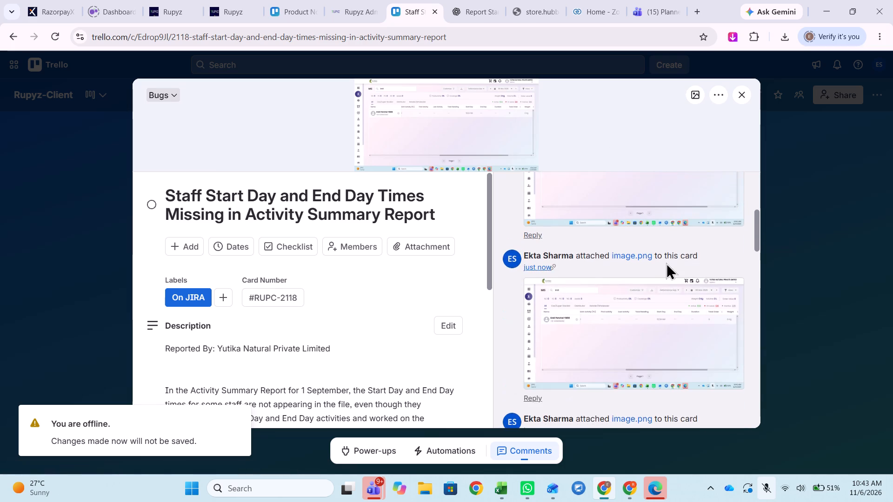
scroll(666, 263, "down", 7)
scroll(666, 273, "up", 4)
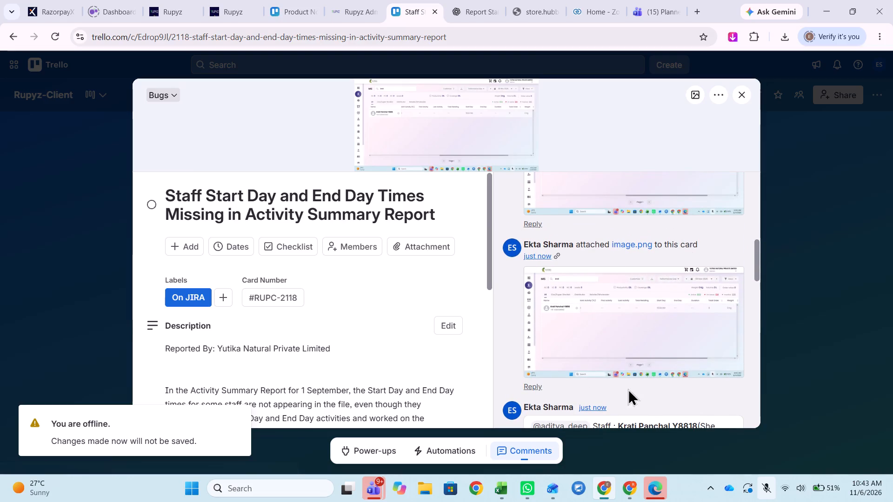
left_click(653, 315)
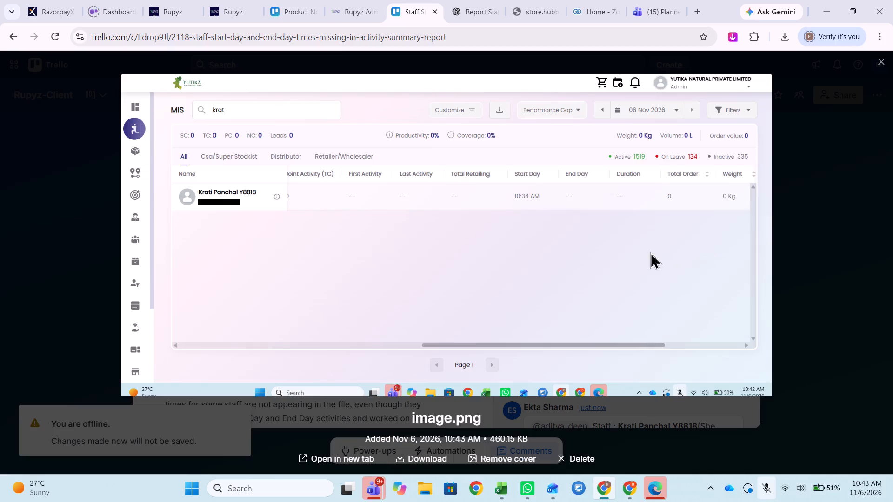
left_click(840, 110)
scroll(678, 277, "up", 9)
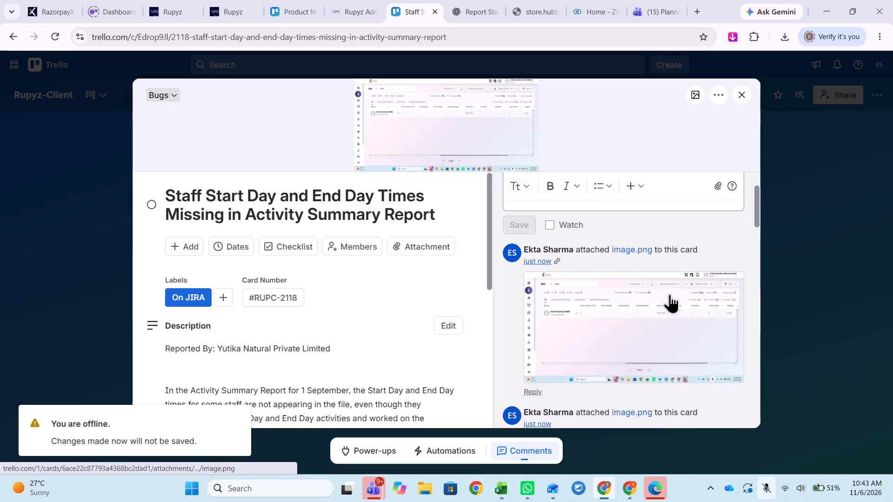